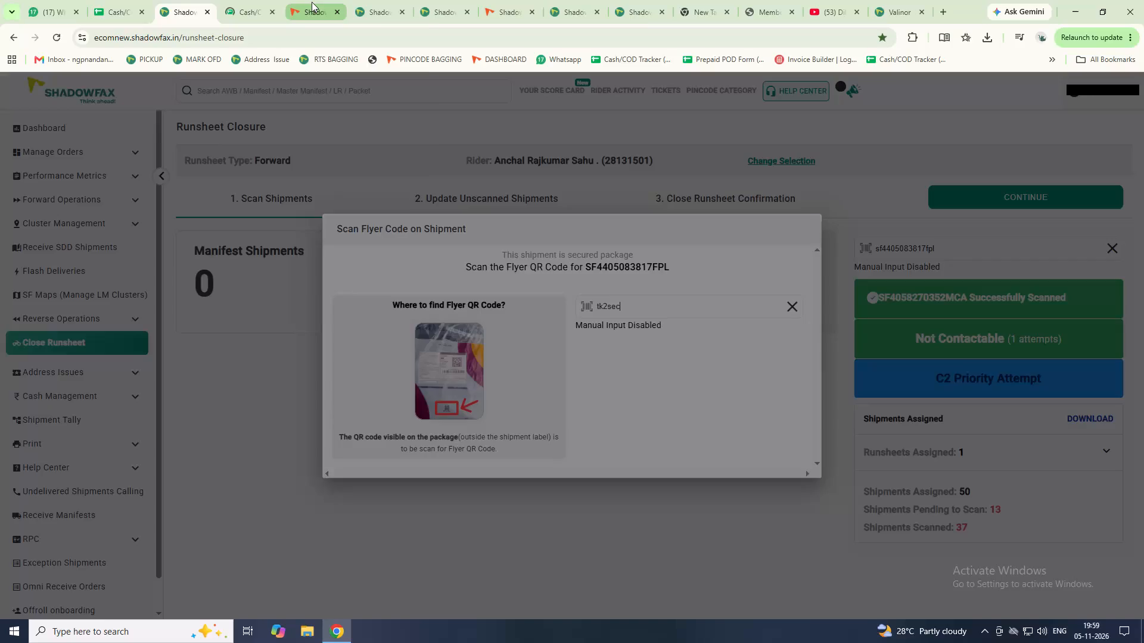
Scan the rider's remaining pending shipments for the forward runsheet, including the flyer codes of secured packages.
key(ctrl+a)
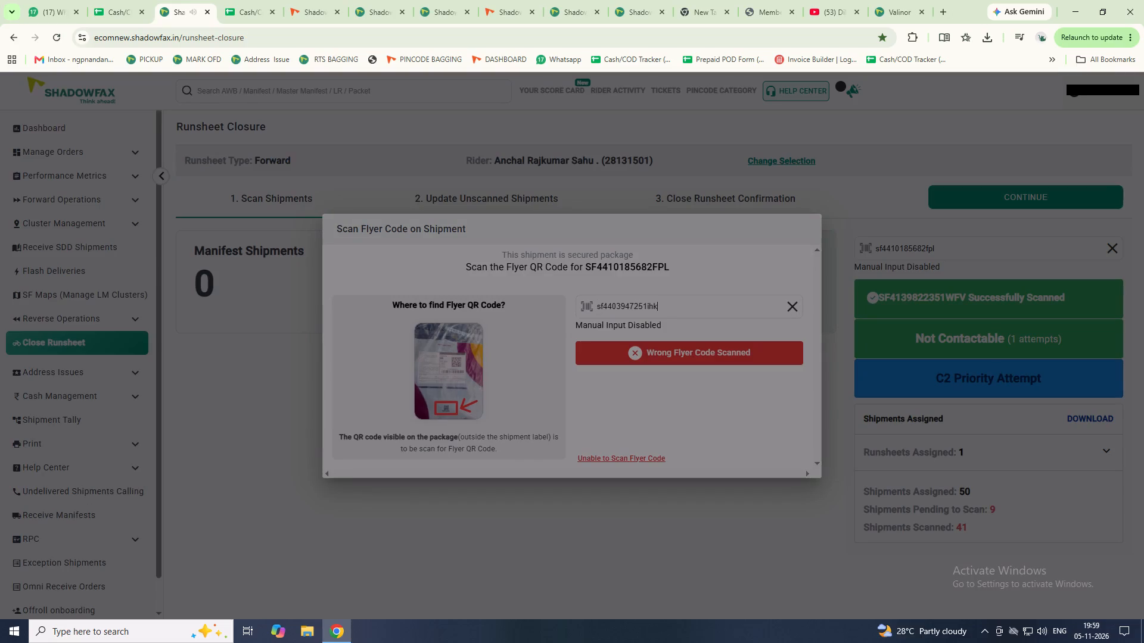
key(ctrl+a)
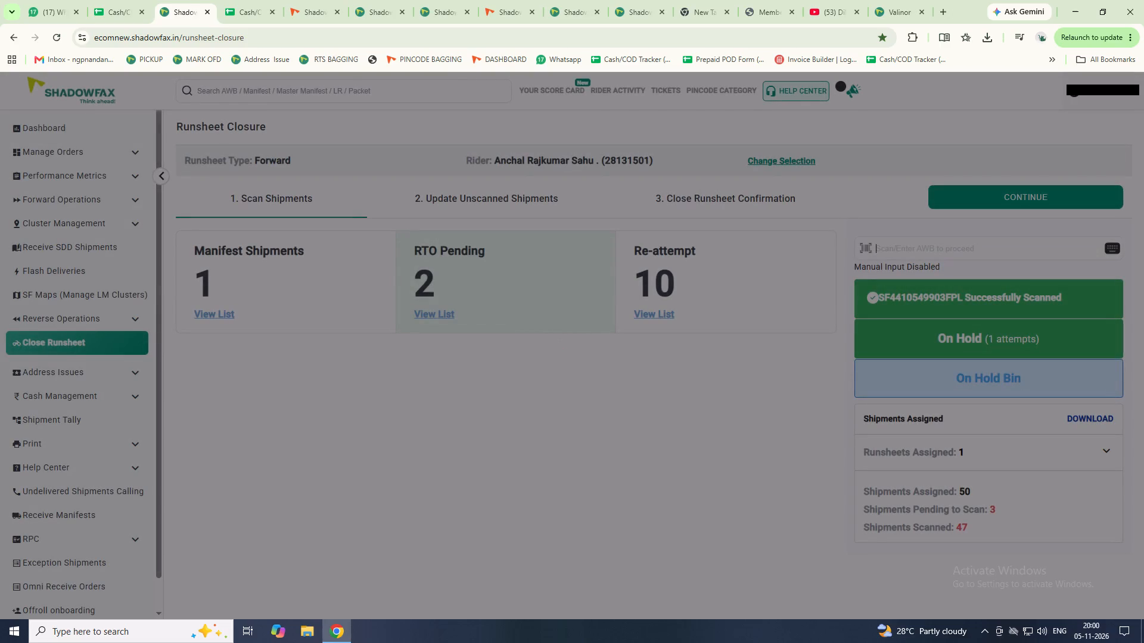
key(ctrl+a)
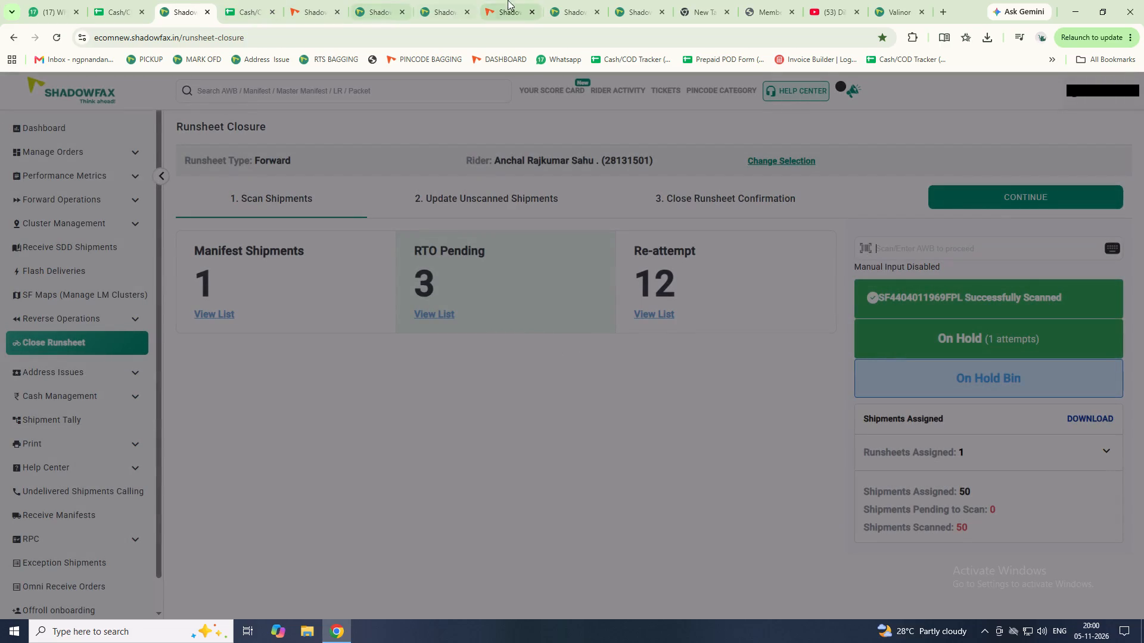
Advance the runsheet closure past the unscanned shipments stage to the Close Runsheet Confirmation stage.
click(1015, 199)
click(1014, 204)
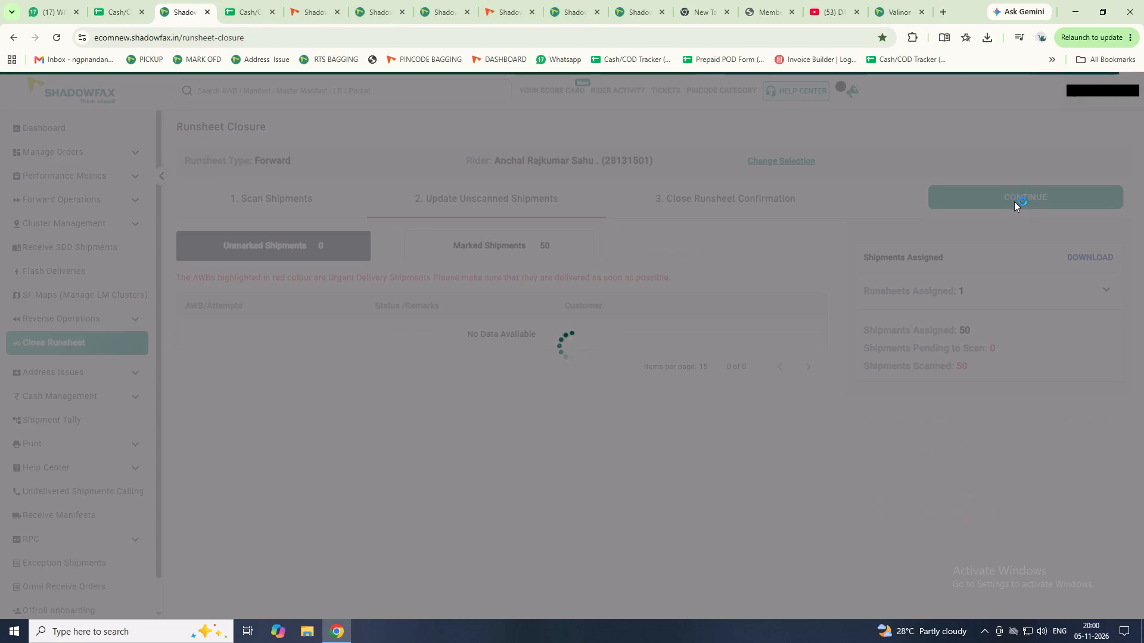
triple_click(1014, 201)
triple_click(1011, 198)
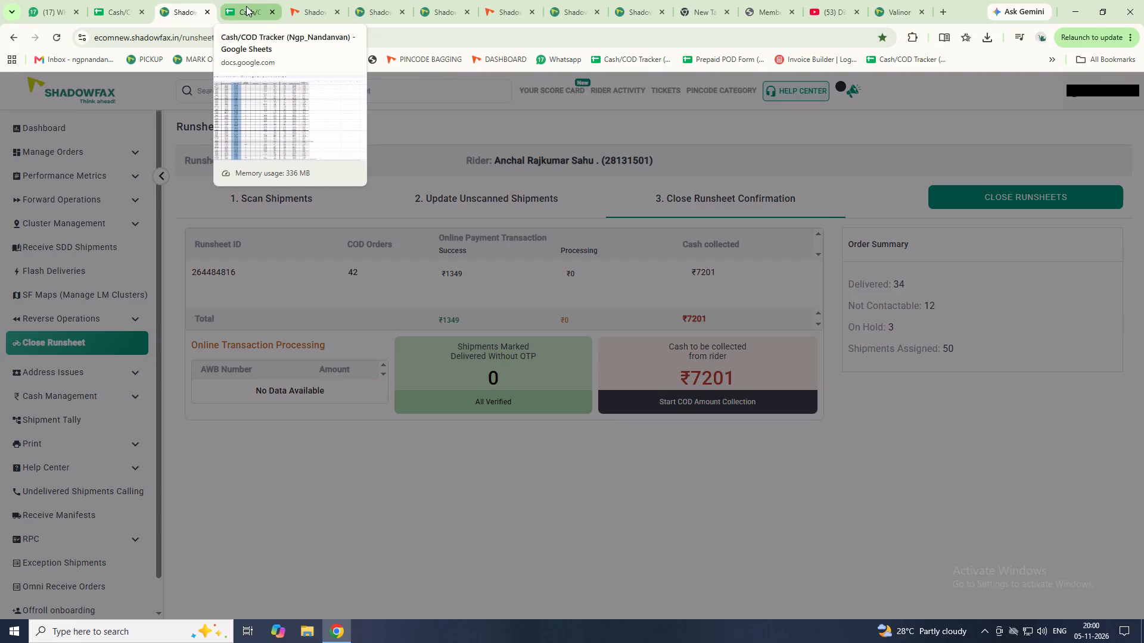
In the Cash/COD Tracker sheet, add rider 10 in the lower 11-4-2026 block with name anchal and Demo amount 7201.
double_click(122, 14)
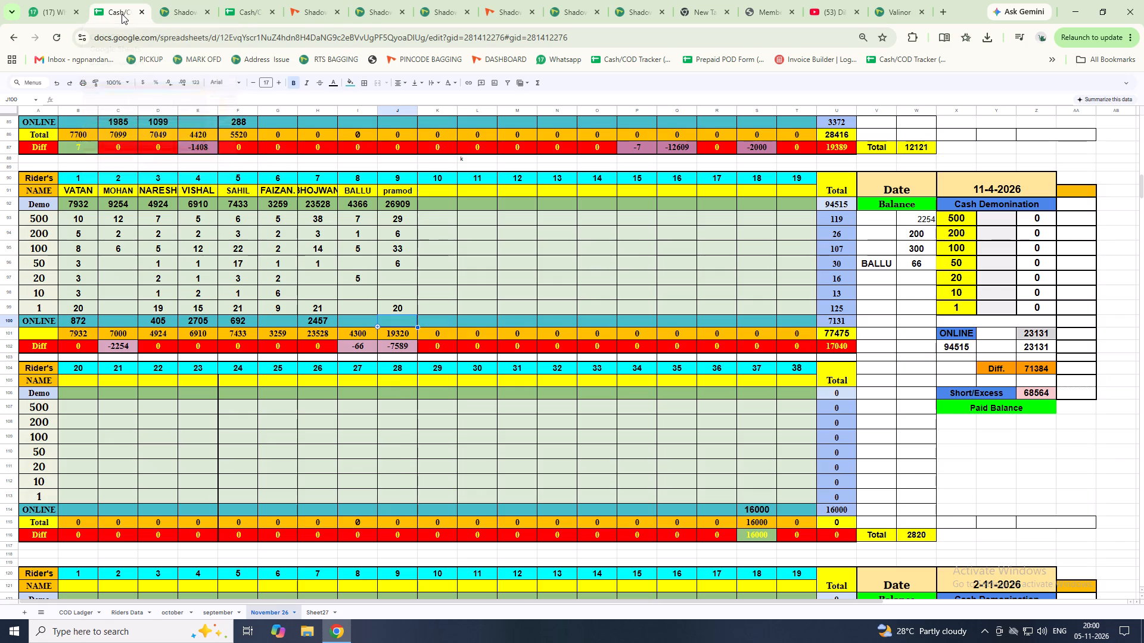
click(435, 194)
text(ANC)
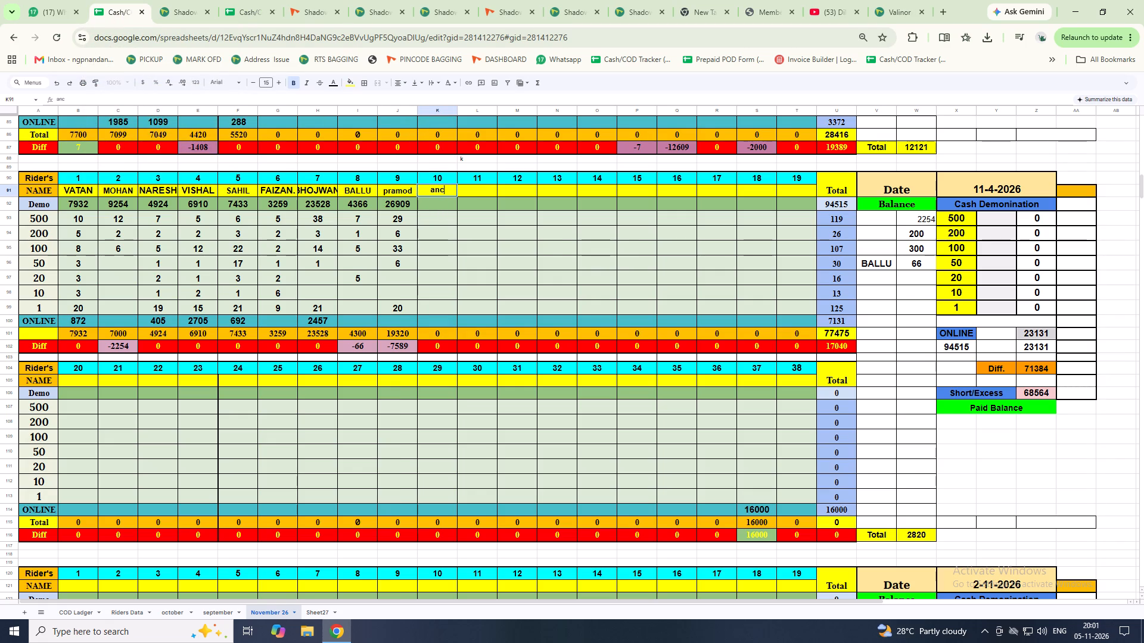
text(HAL)
key(Return)
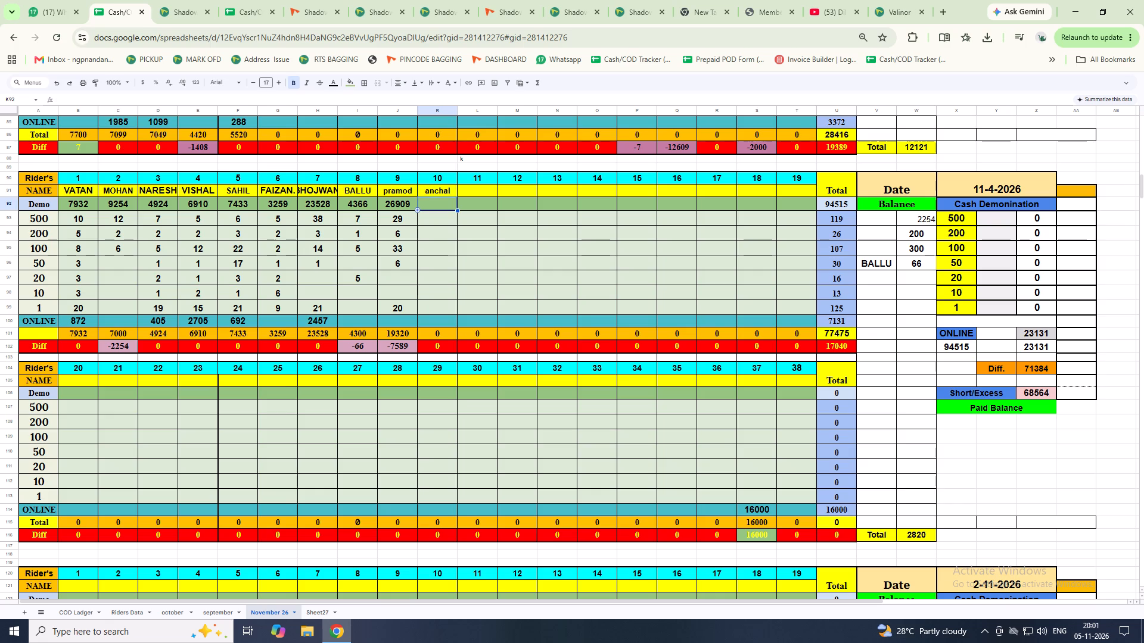
key(7)
text(20)
key(1)
key(Return)
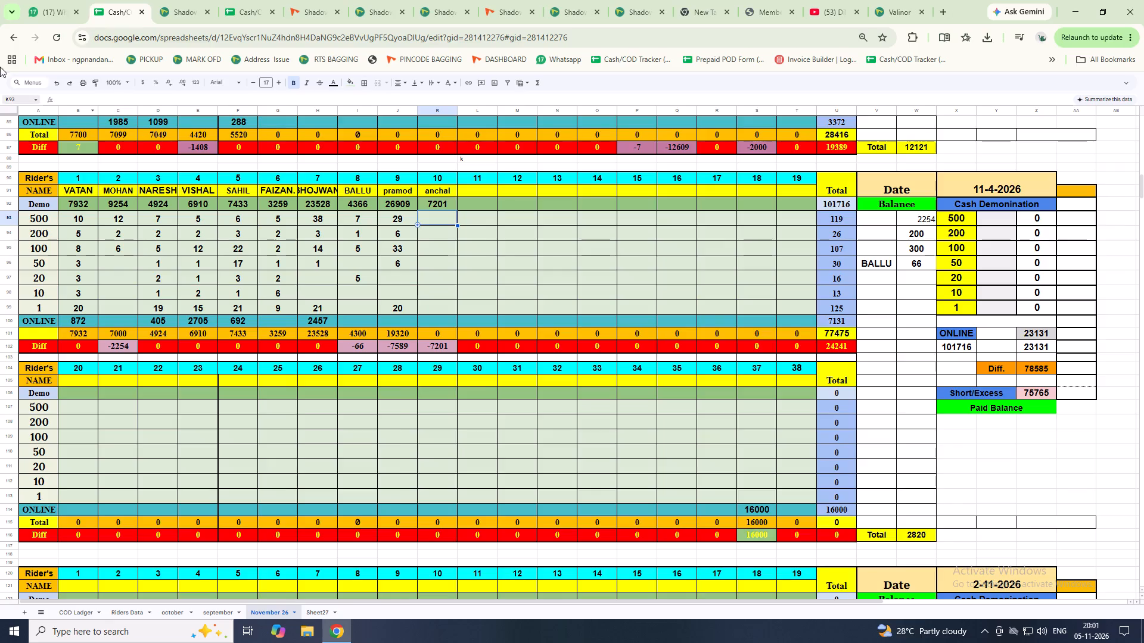
Record anchal's cash denomination counts under rider 10: 8 notes of 500 and 3 notes of 200.
click(192, 12)
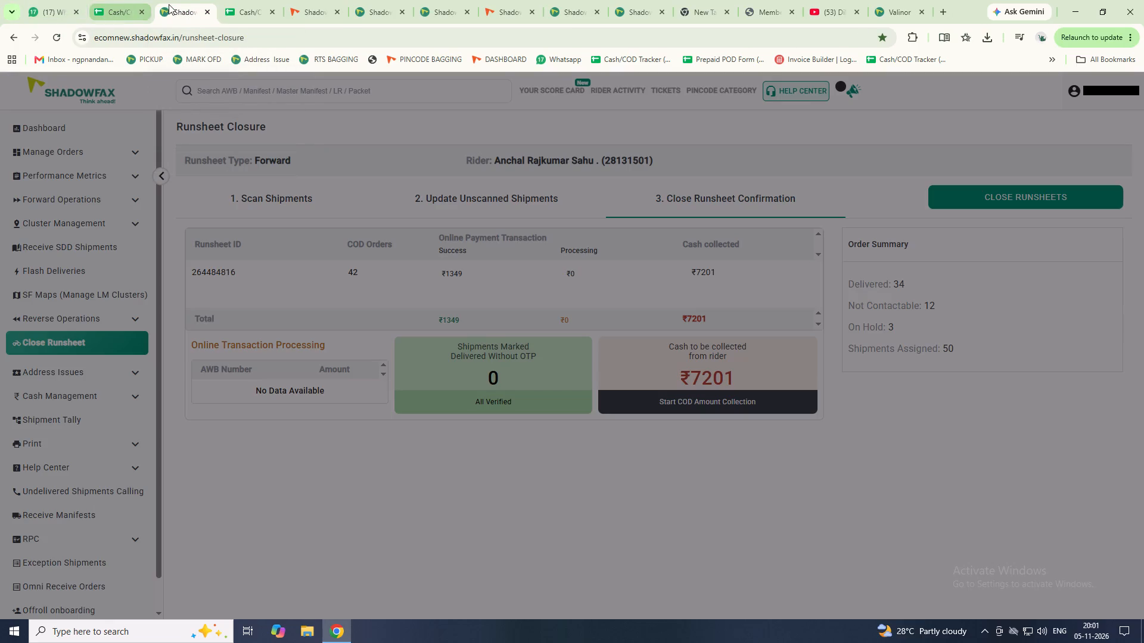
click(126, 11)
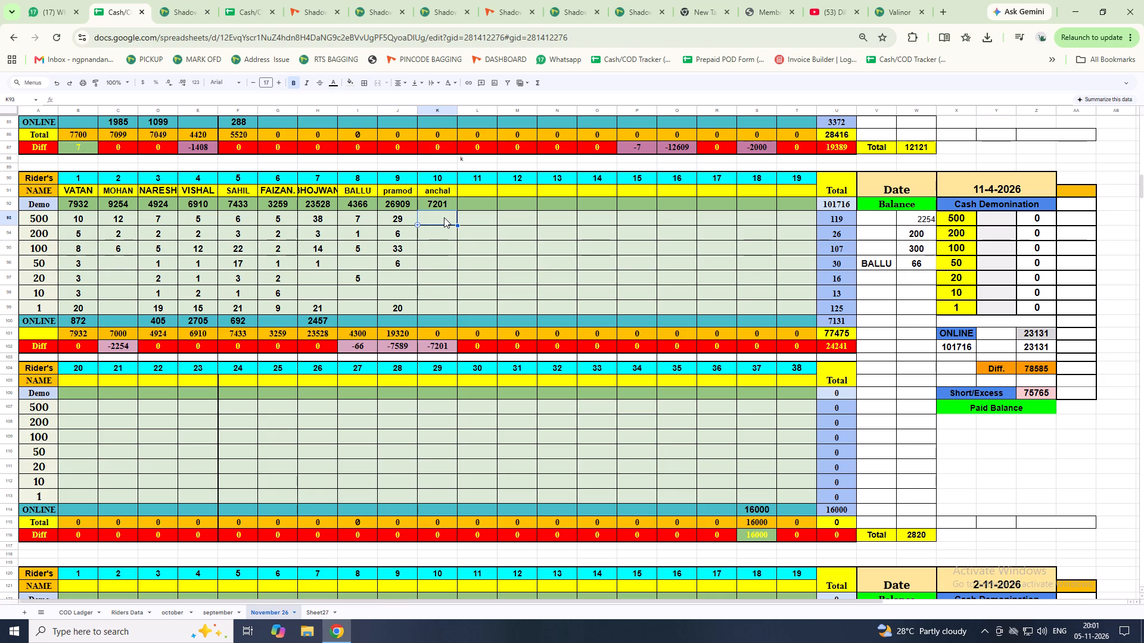
scroll(456, 235, up, 7)
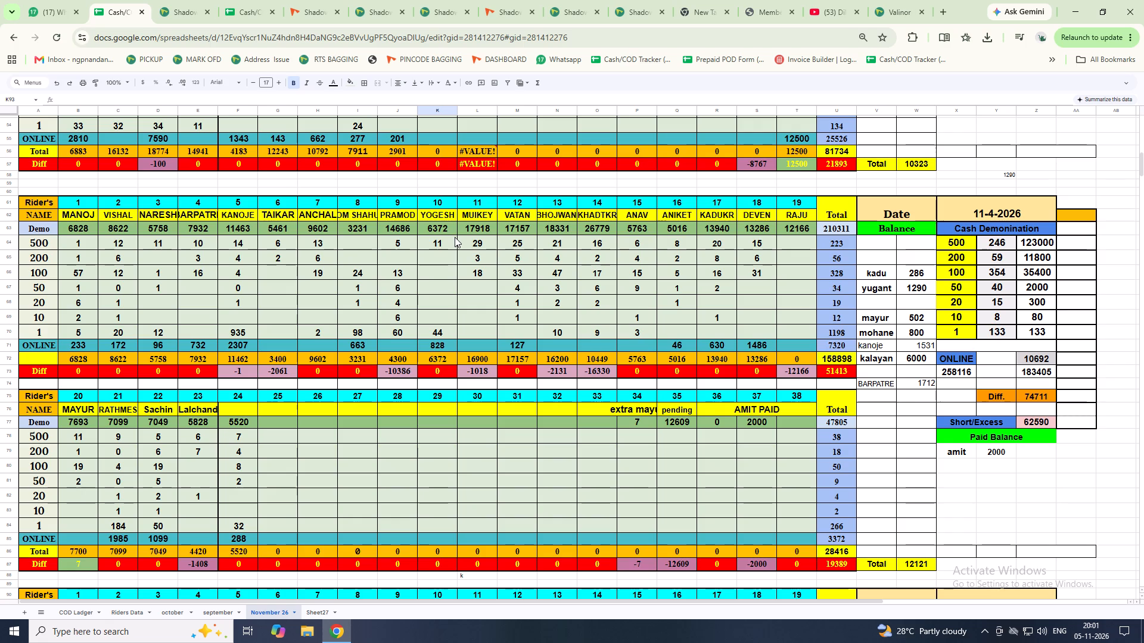
scroll(446, 272, down, 3)
scroll(413, 387, down, 2)
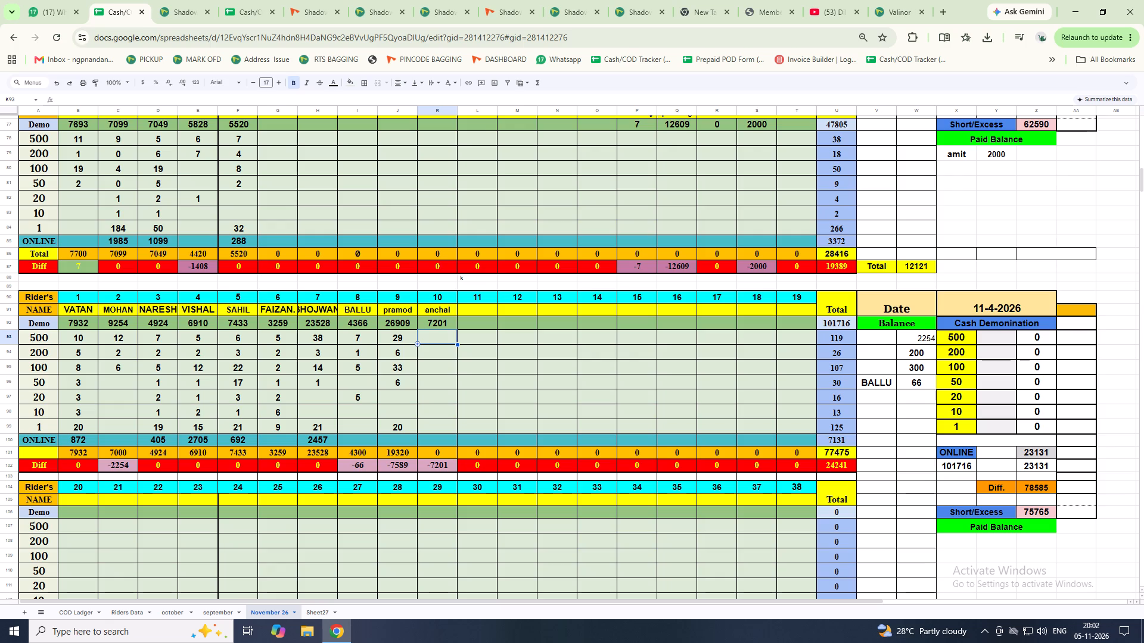
key(8)
key(Return)
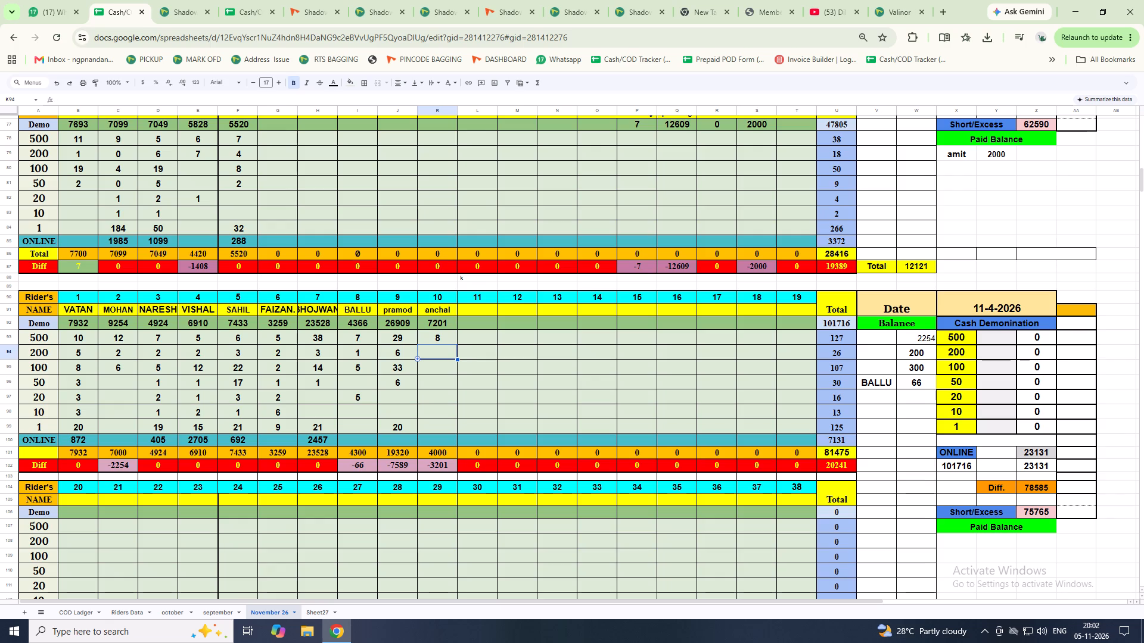
key(3)
key(Return)
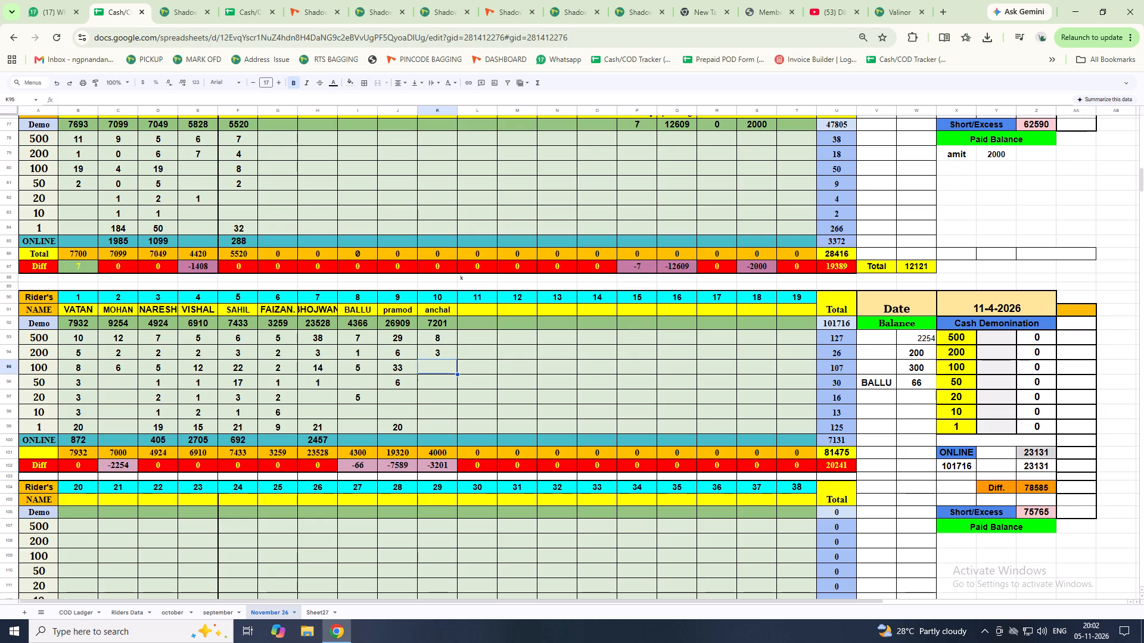
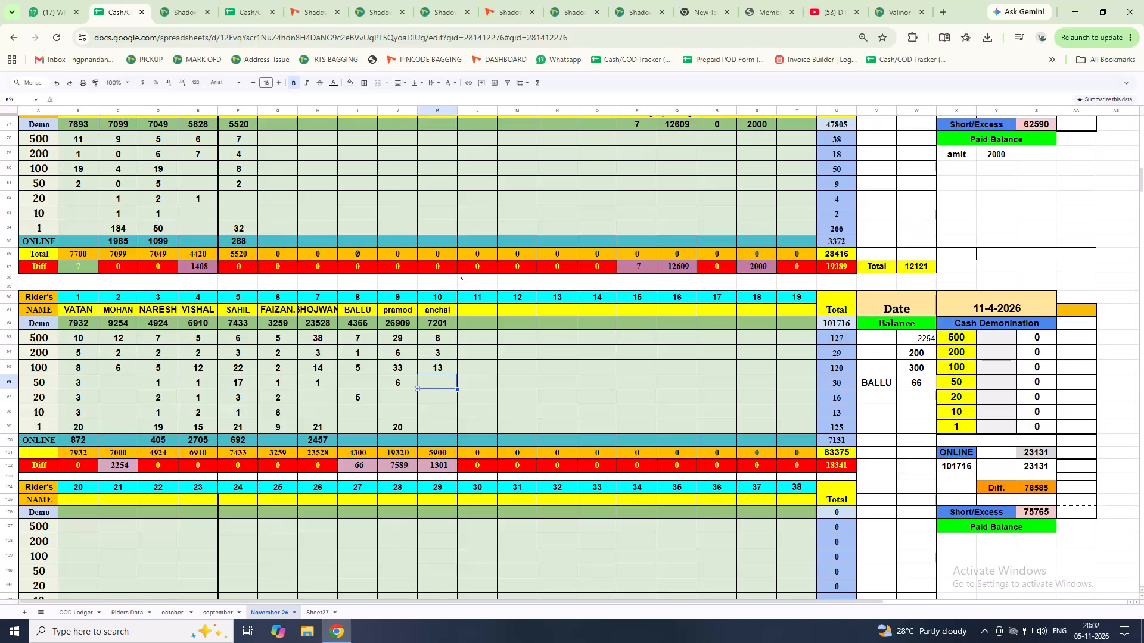
Under rider 10 anchal in the 11-4-2026 block, leave the 50 count blank and enter 3 for denomination 20 and 3 for denomination 10.
key(Return)
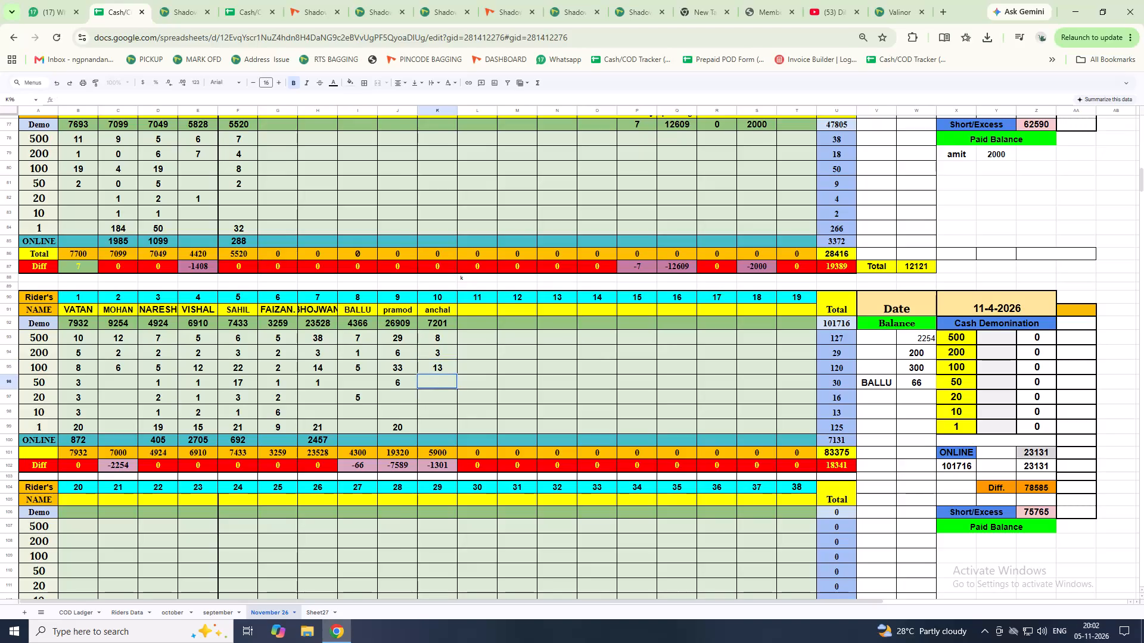
key(Down)
key(Down)
key(Down)
key(Down)
click(426, 392)
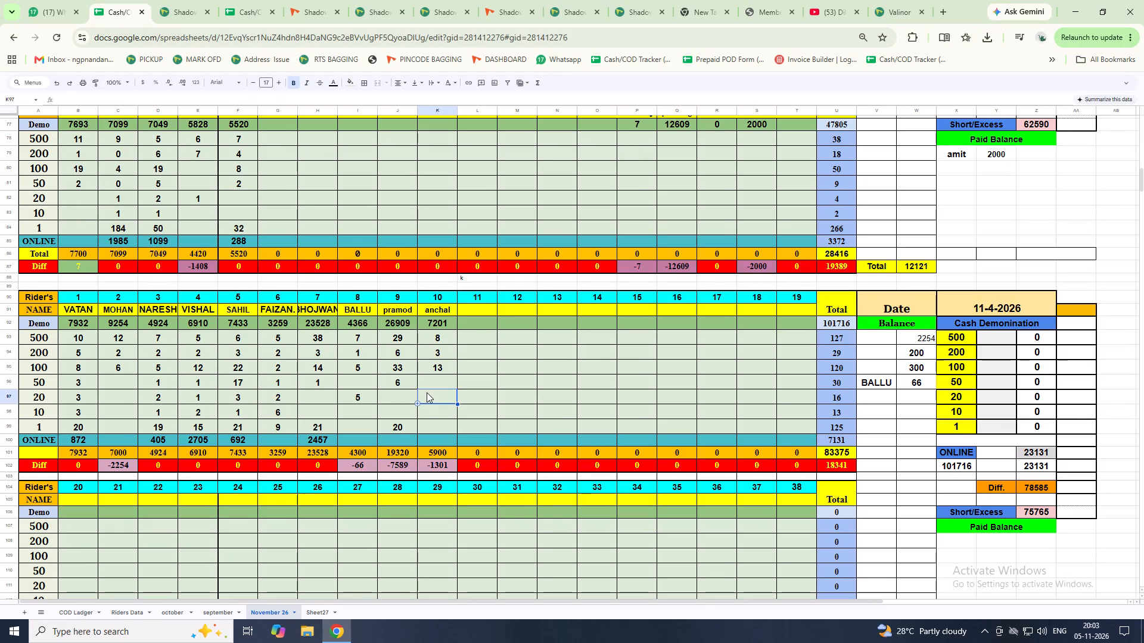
key(3)
key(Return)
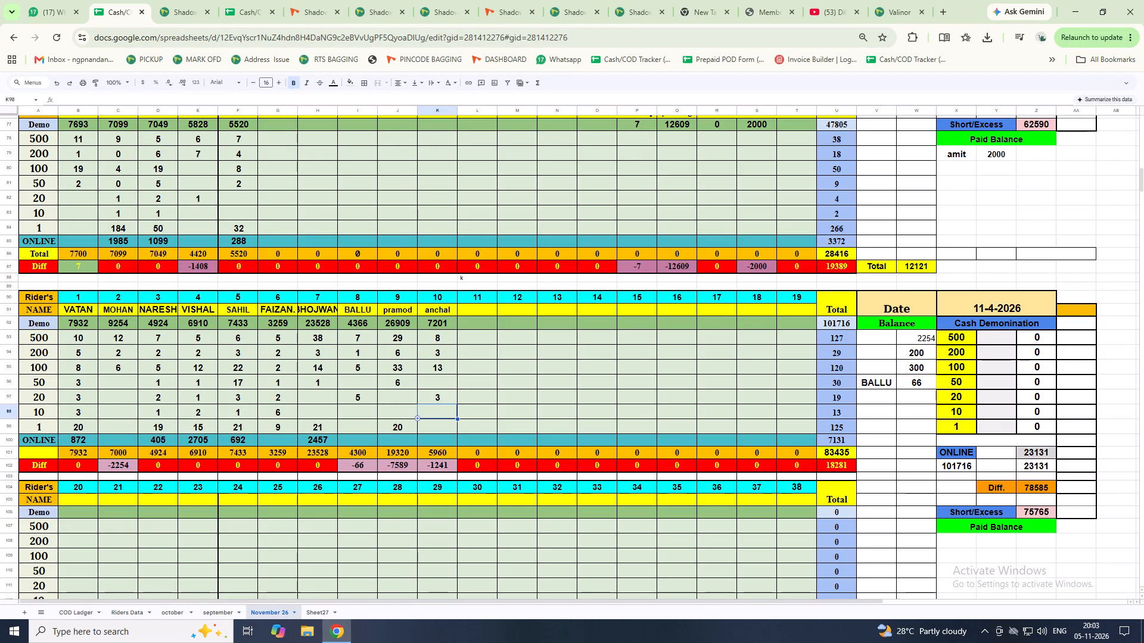
key(3)
key(Return)
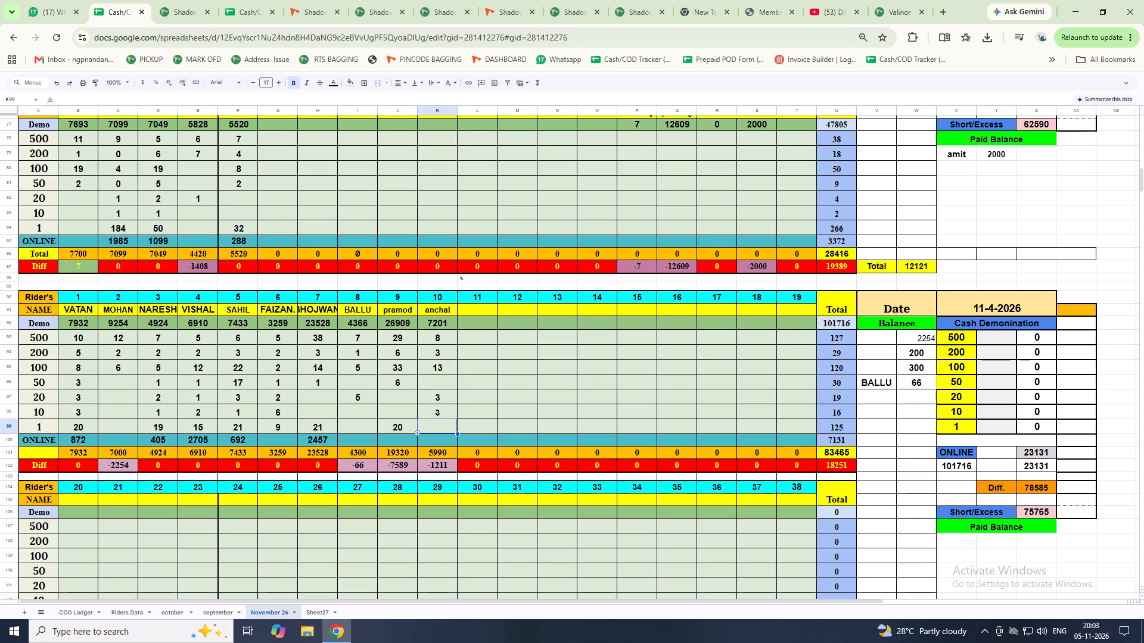
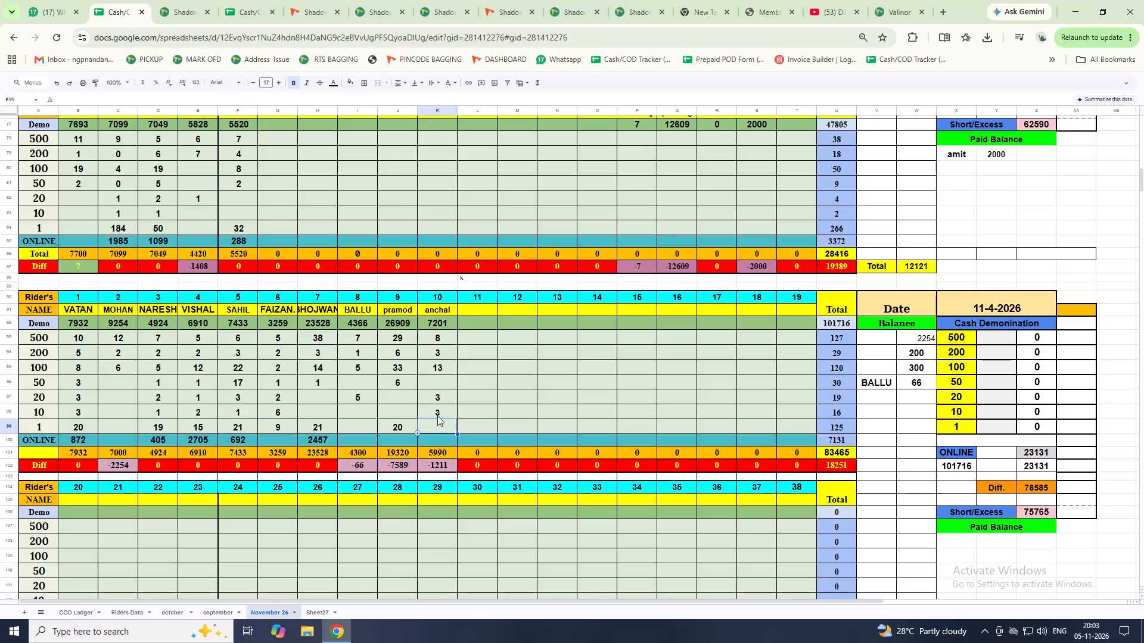
Under rider 10 anchal, set the 10 and 20 denomination counts to 4 each and enter 75 for denomination 1.
double_click(438, 415)
key(BackSpace)
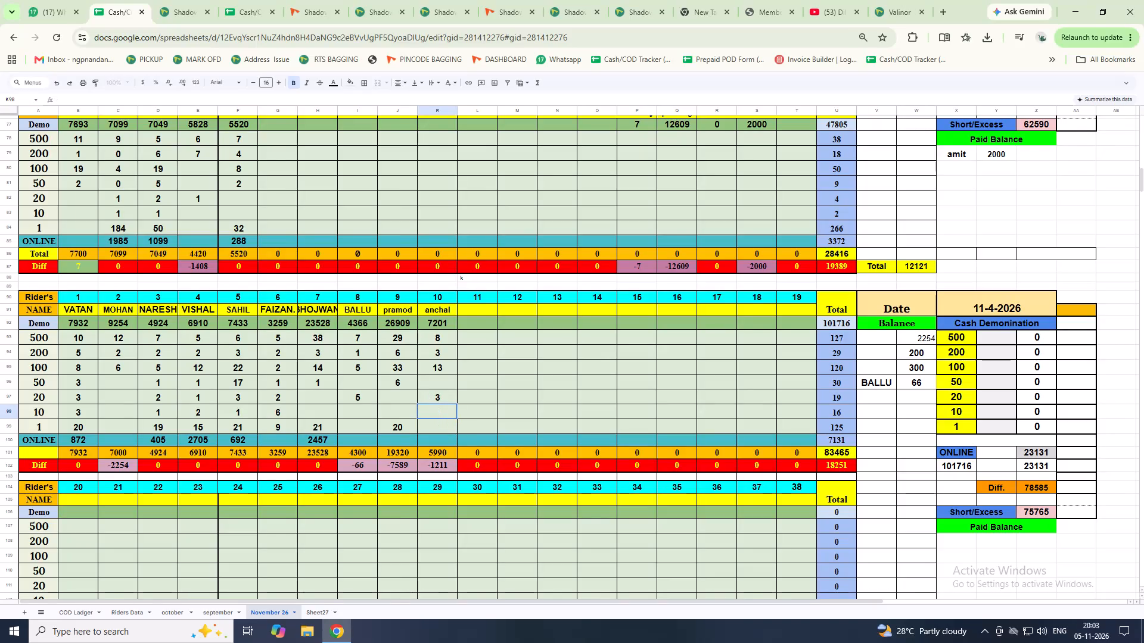
key(4)
key(Return)
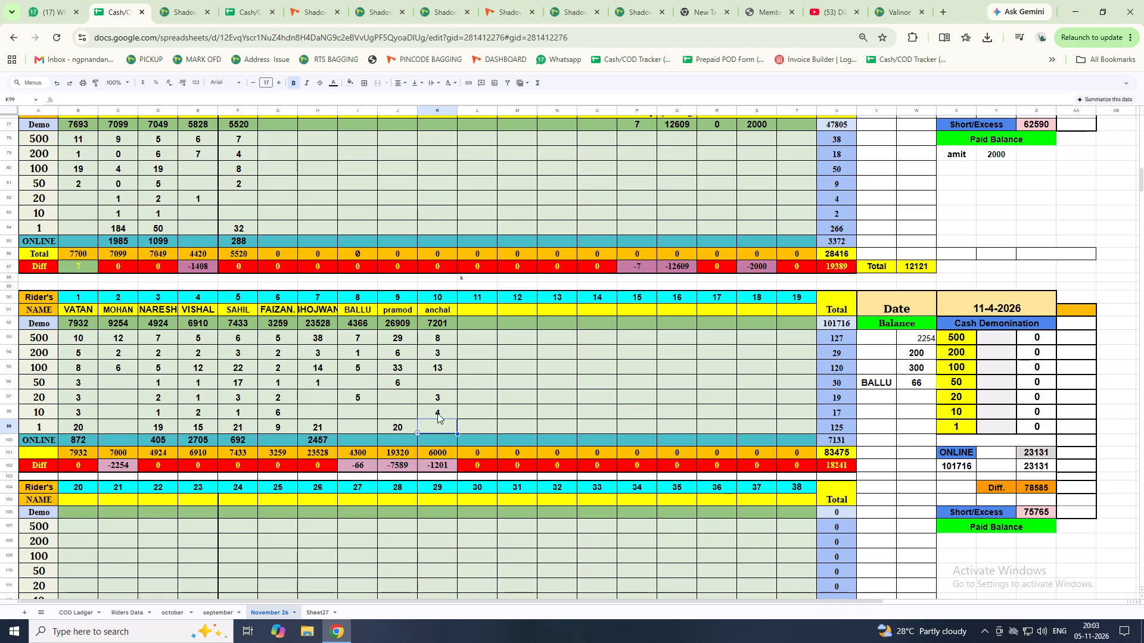
double_click(442, 397)
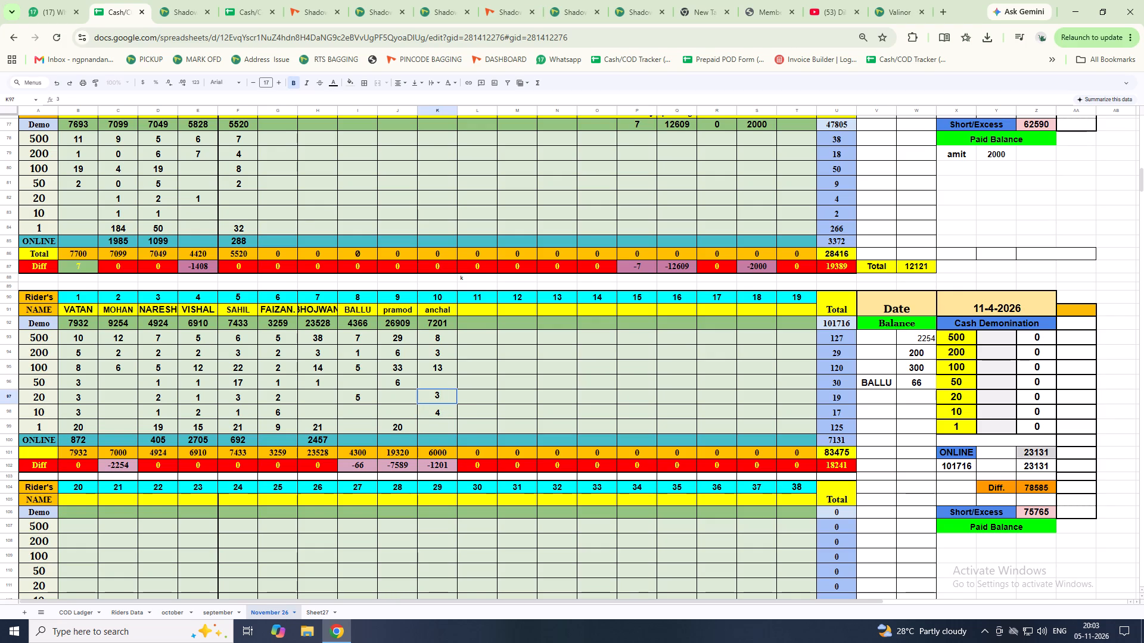
key(BackSpace)
key(4)
key(Return)
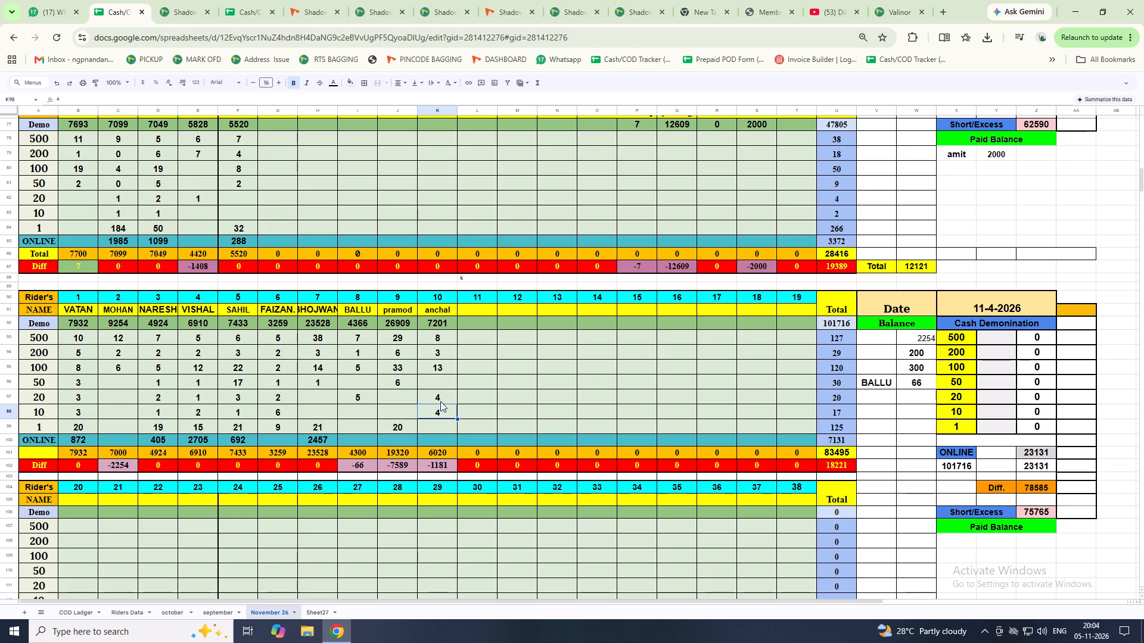
click(446, 426)
text(75)
key(Return)
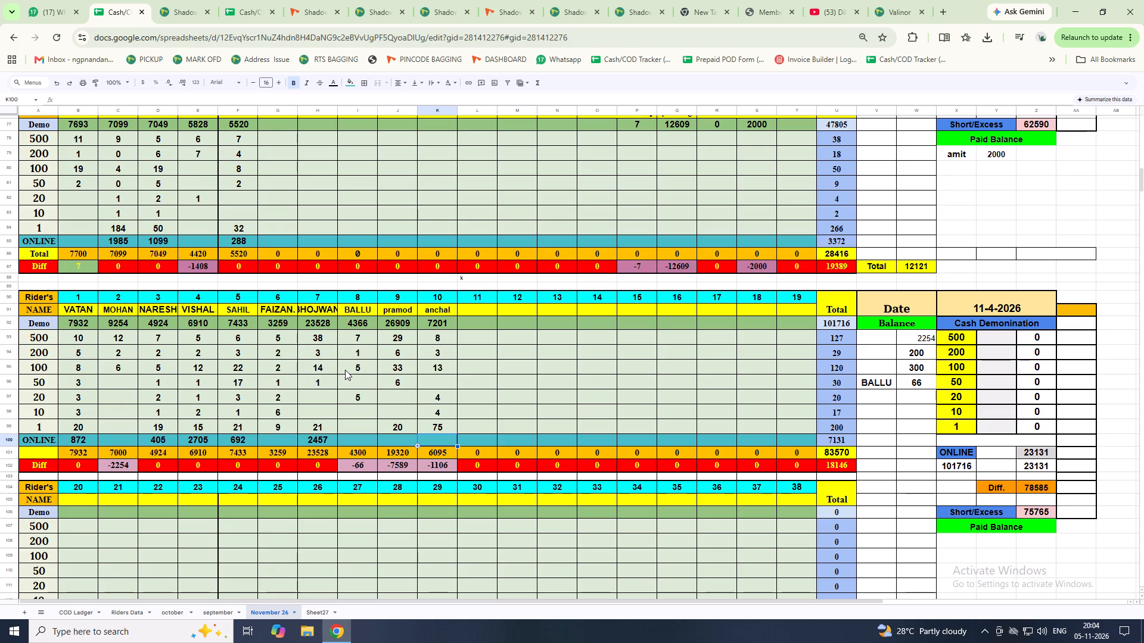
In Shadowfax, collect 1106 of the rider's COD amount by UPI/QR code and finish that payment.
click(179, 2)
click(751, 402)
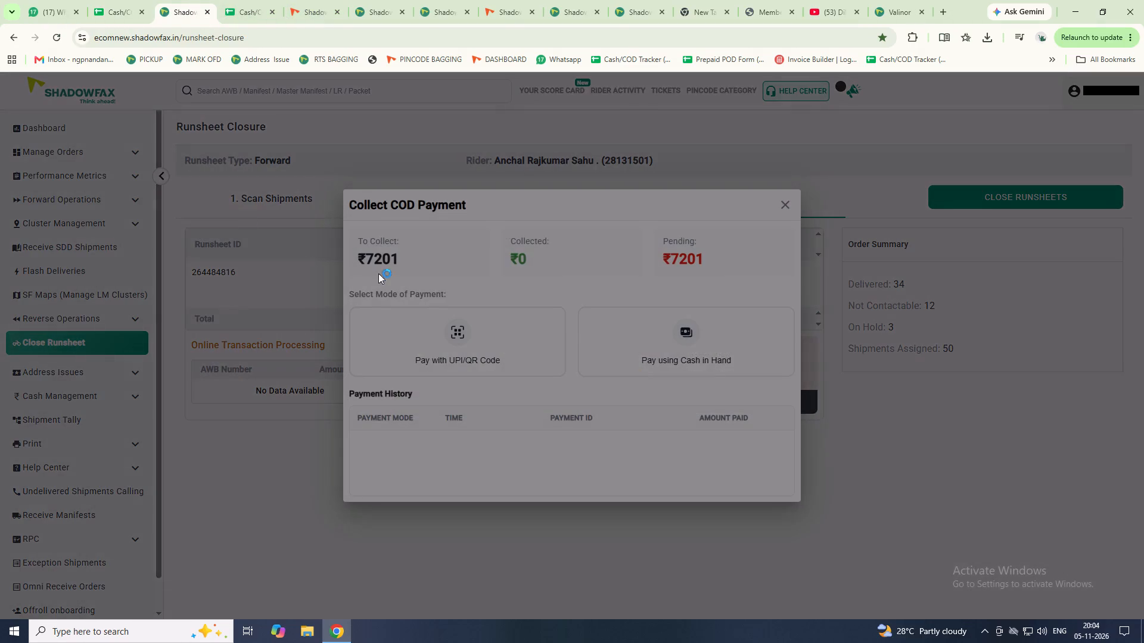
click(111, 9)
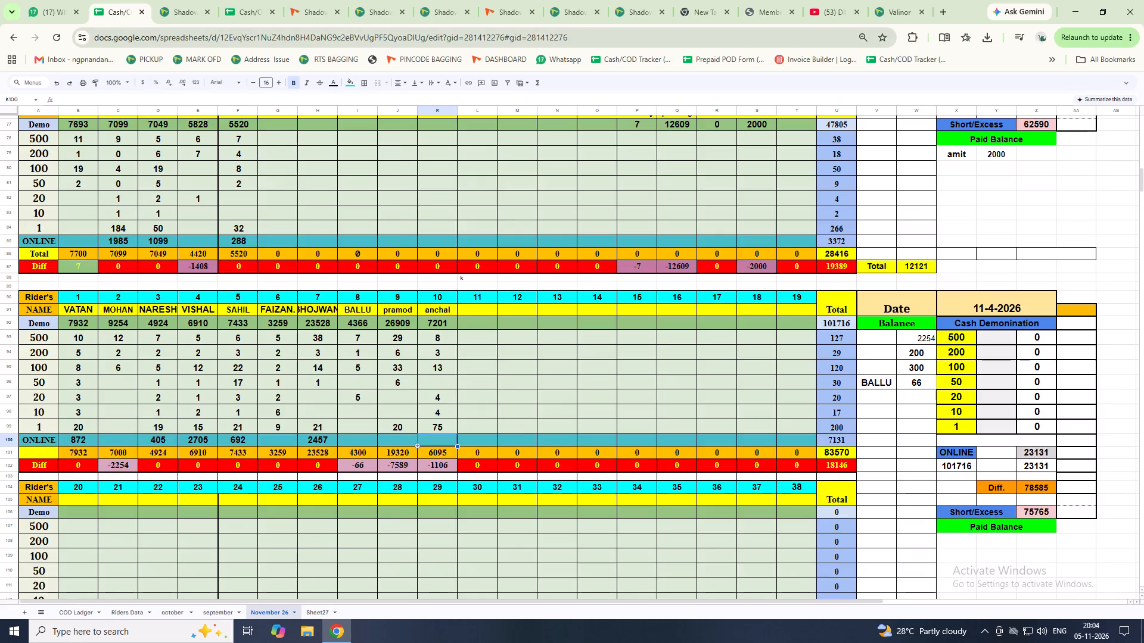
click(191, 8)
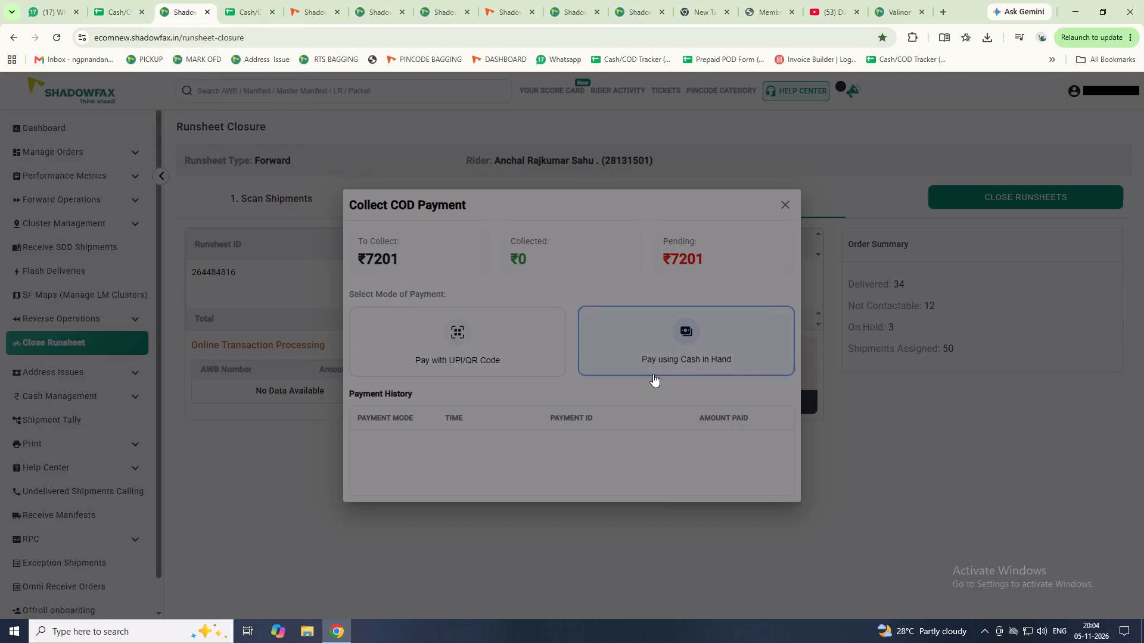
click(470, 324)
click(429, 414)
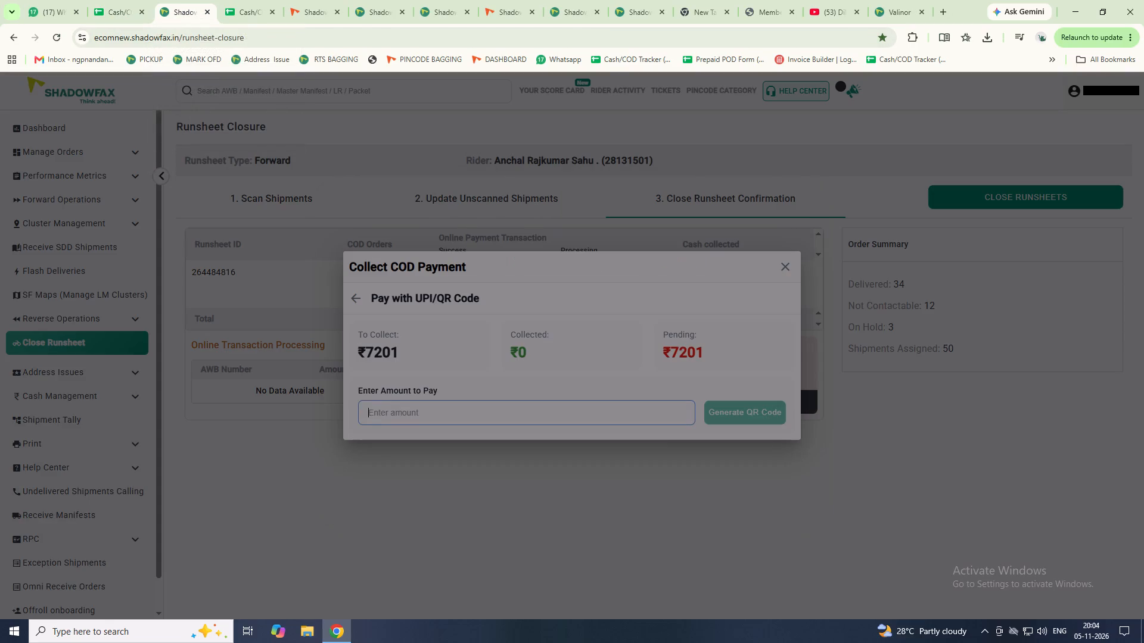
text(1106)
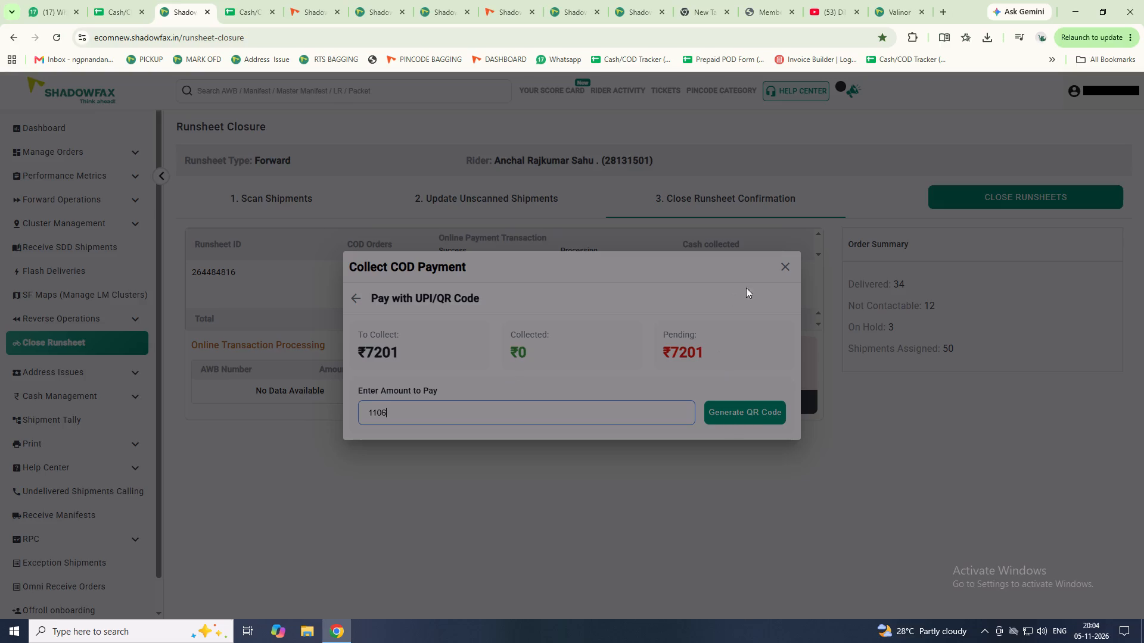
click(743, 407)
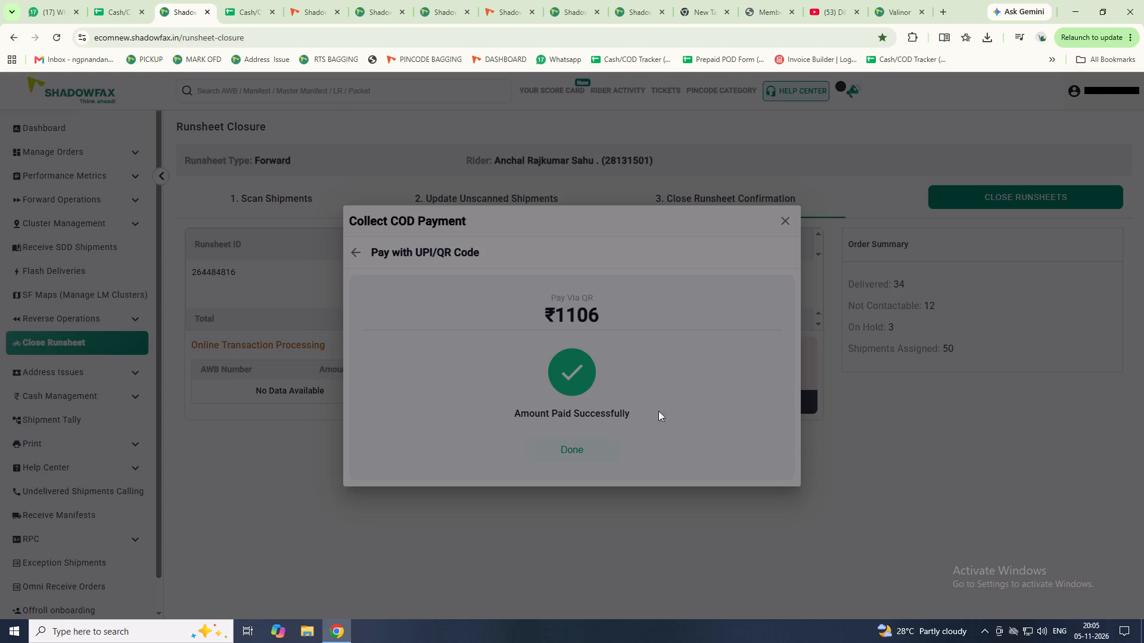
click(583, 451)
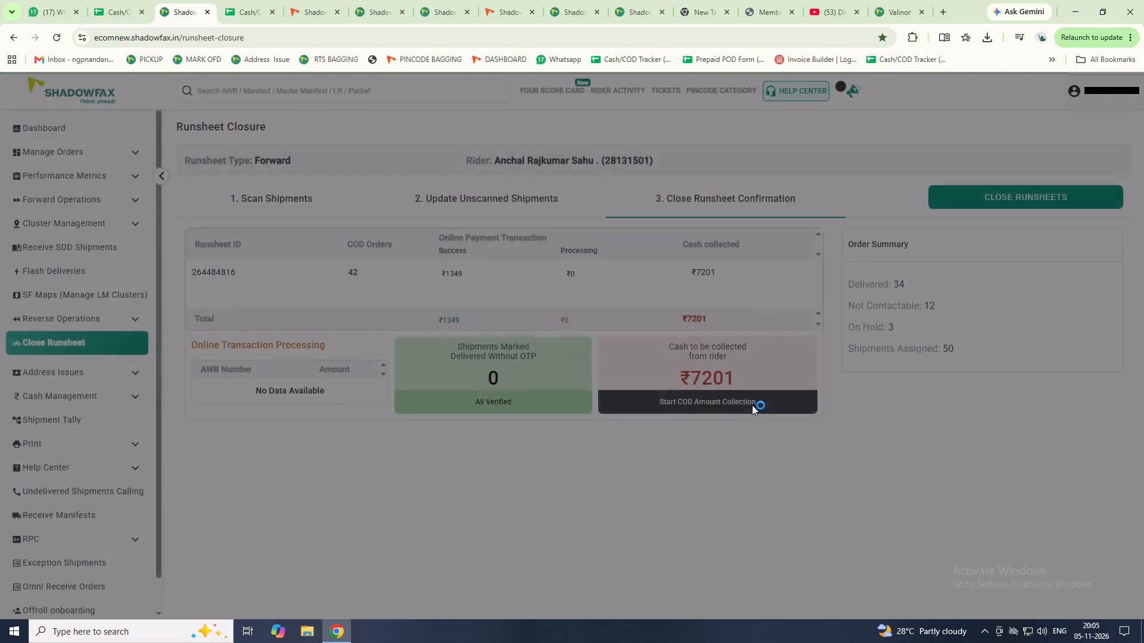
Collect the pending 6095 of the rider's COD amount as cash in hand.
double_click(754, 405)
click(786, 208)
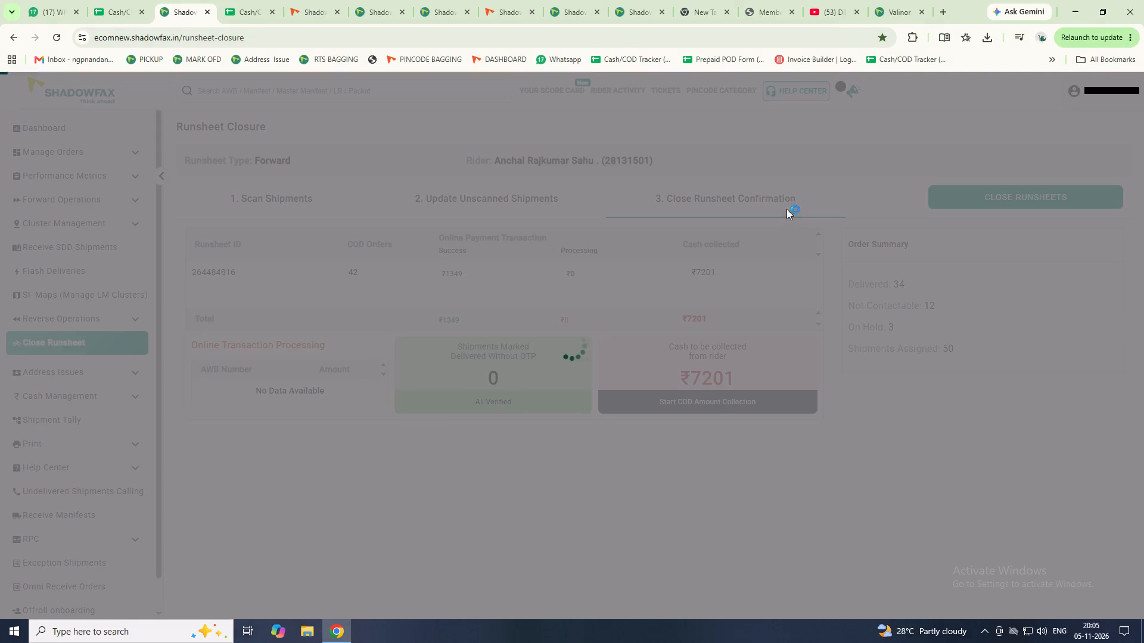
click(748, 404)
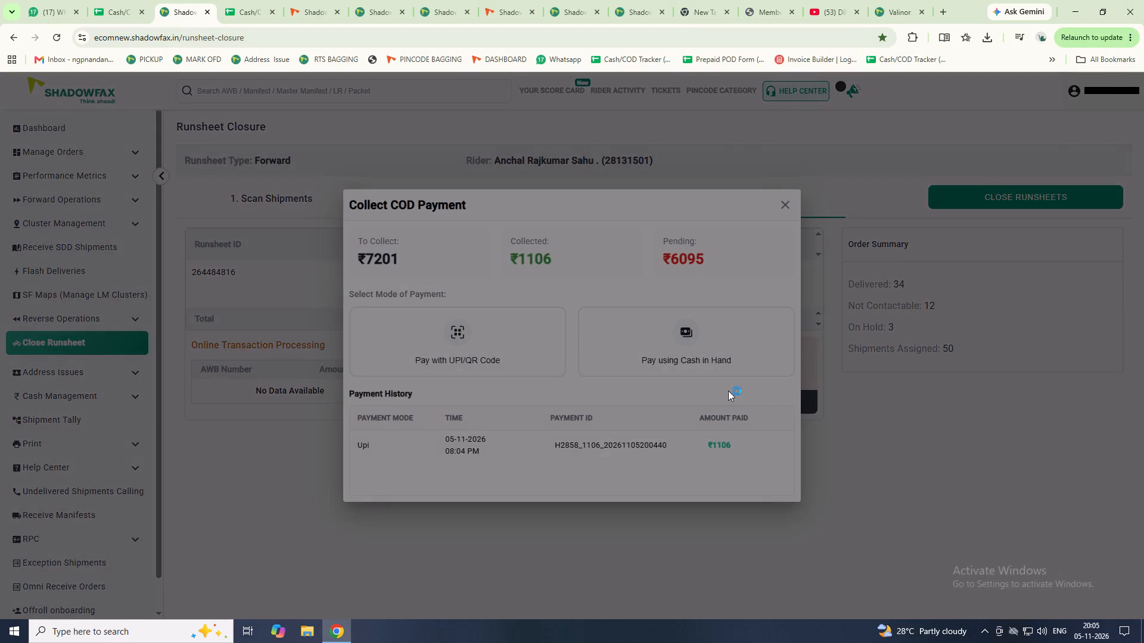
click(701, 345)
click(660, 342)
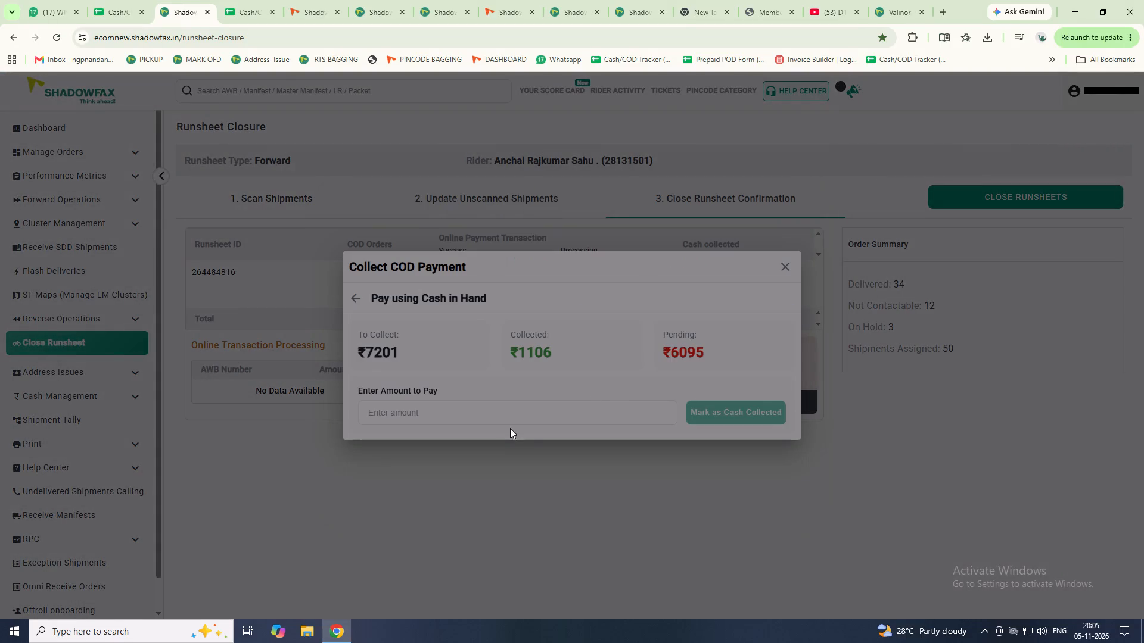
click(519, 411)
text(6095)
click(784, 413)
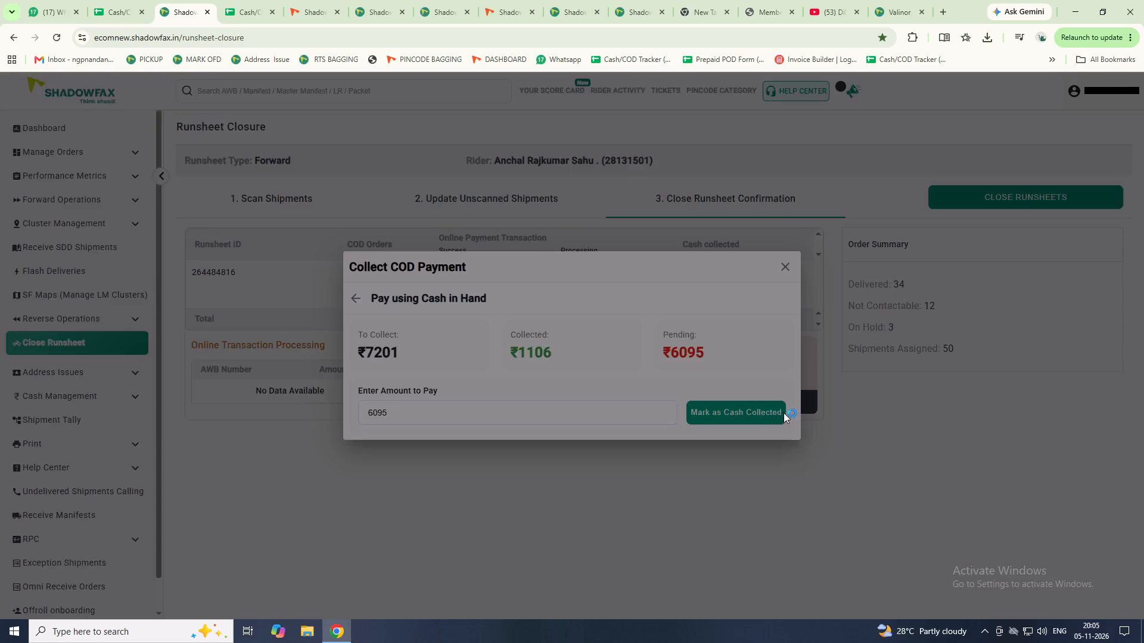
Mark the rider's cash as collected and close the forward runsheet.
click(786, 205)
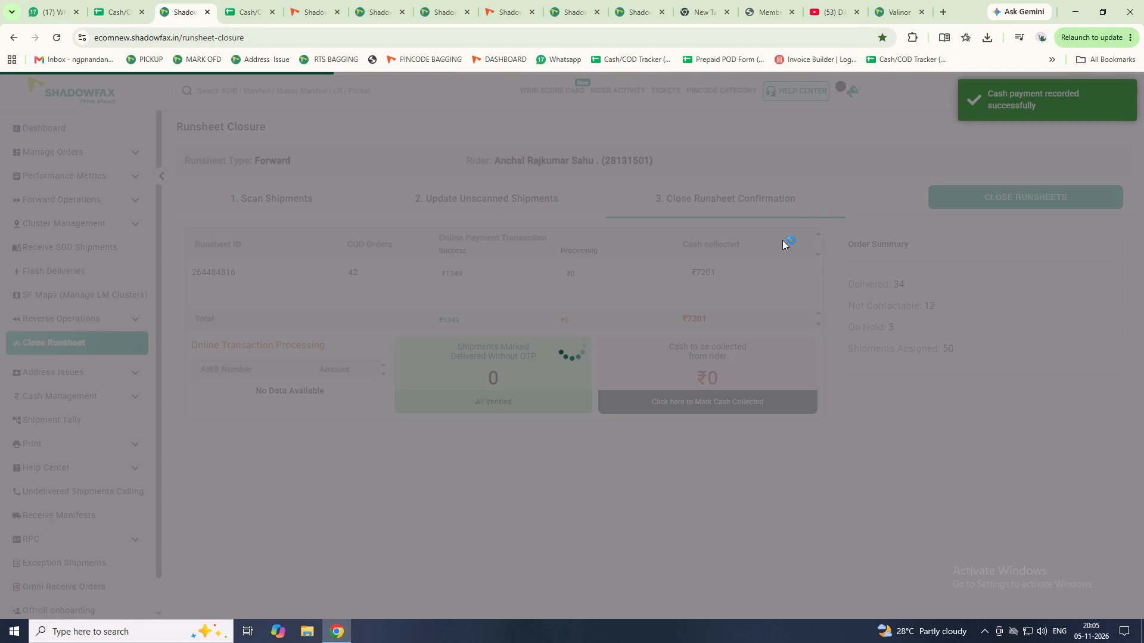
click(723, 399)
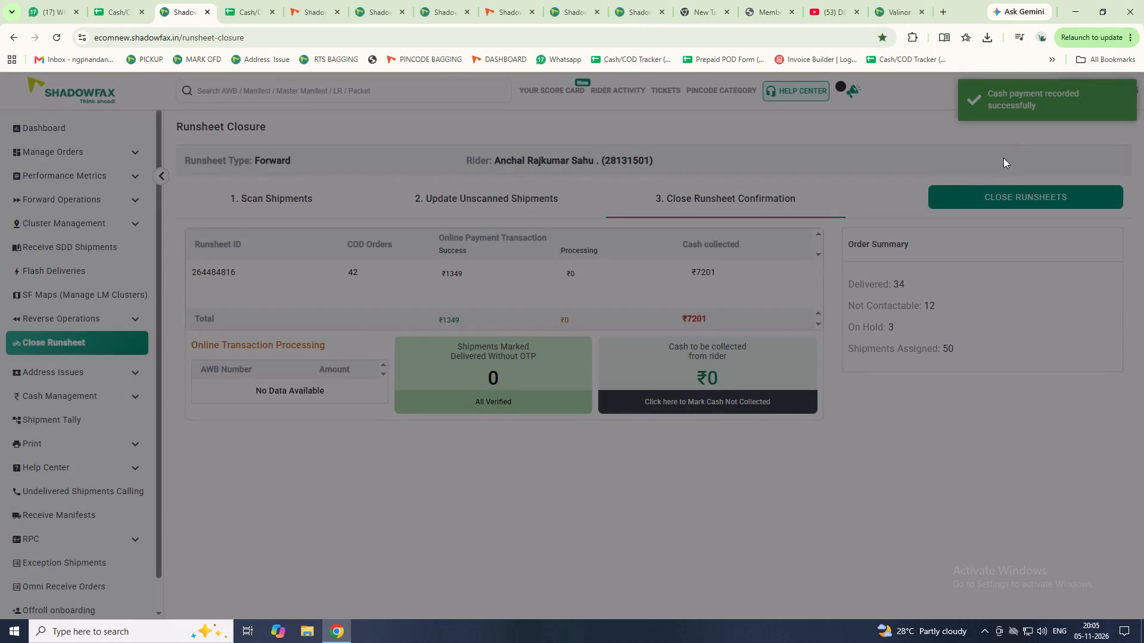
click(991, 193)
Back in the Cash/COD Tracker sheet, enter 1106 as the ONLINE amount for rider 10 anchal.
click(120, 8)
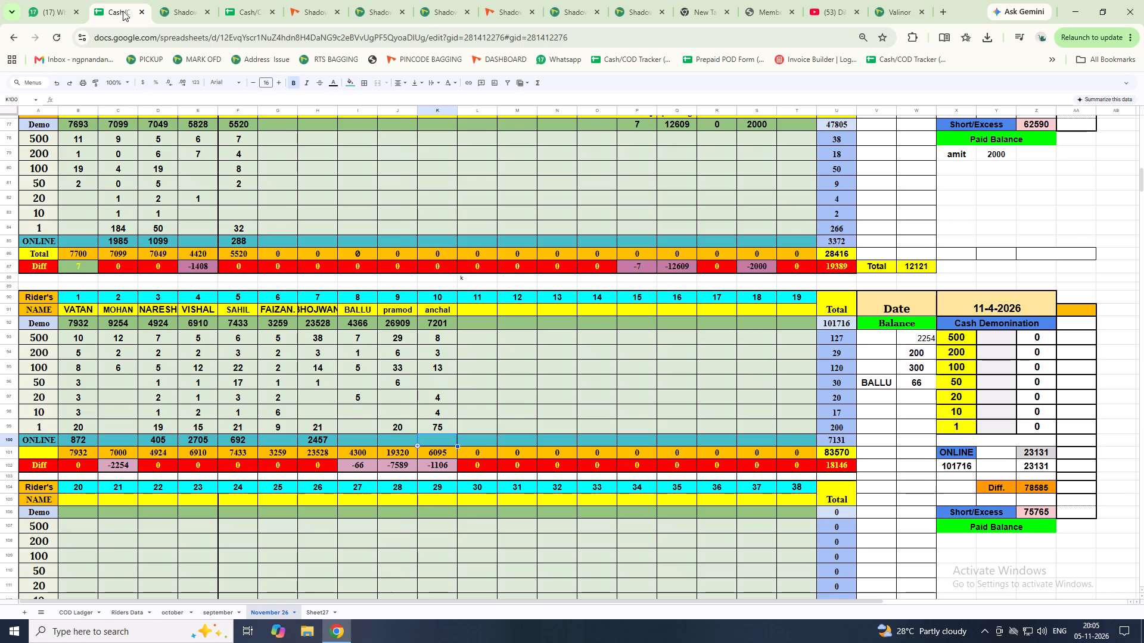
click(429, 439)
text(11)
text(06)
key(Return)
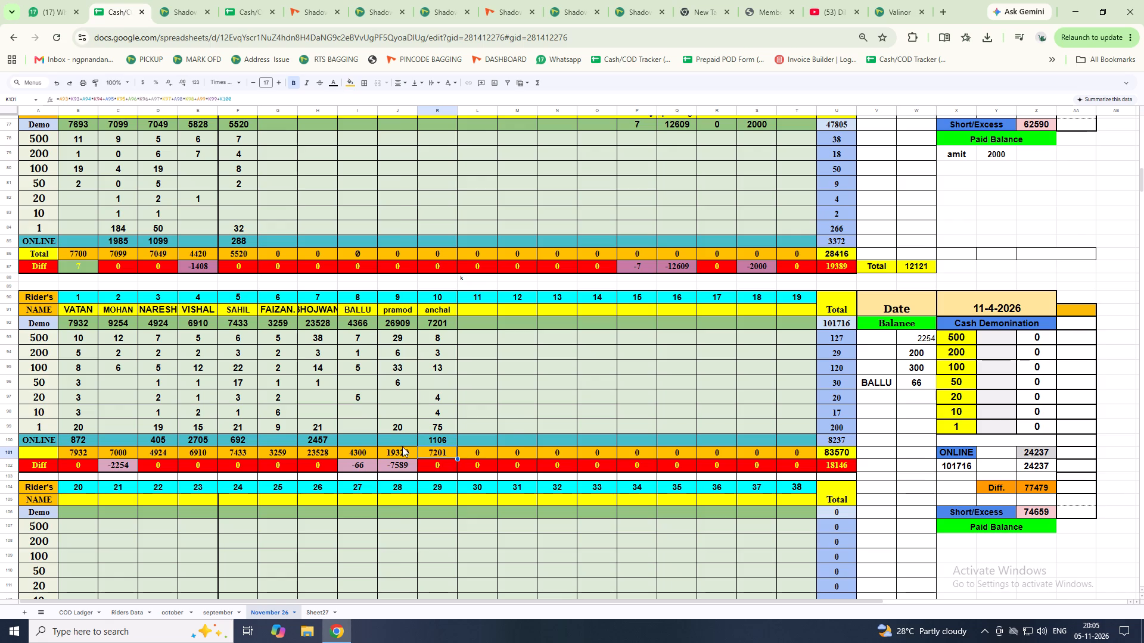
Enter 7589 as the ONLINE amount for rider 9 pramod in the 11-4-2026 block.
click(393, 439)
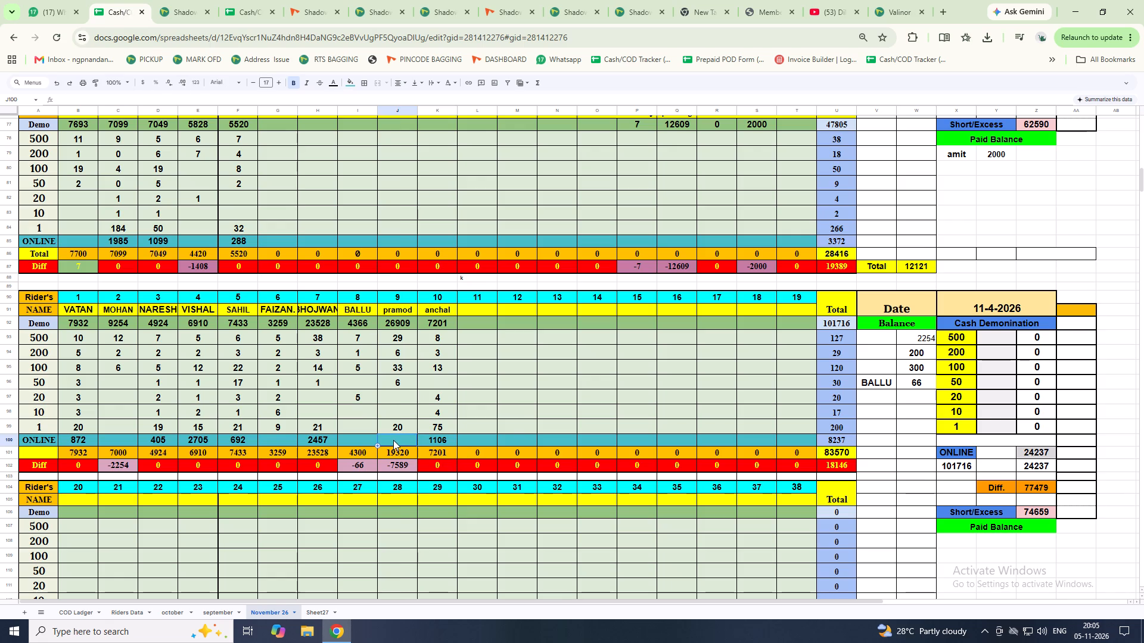
text(75)
text(89)
key(Return)
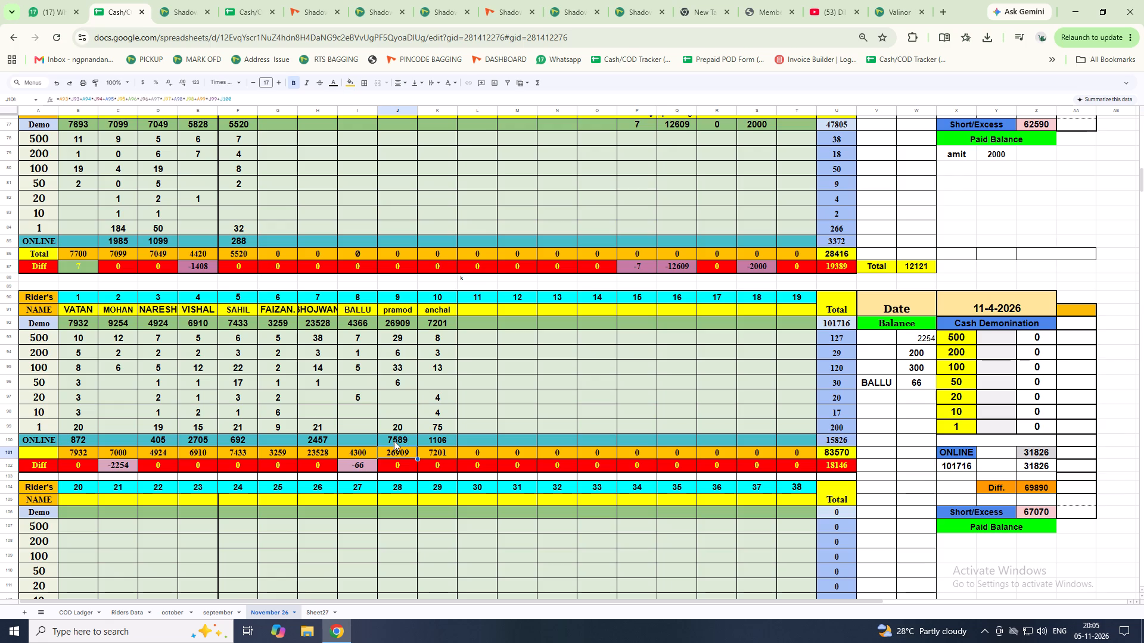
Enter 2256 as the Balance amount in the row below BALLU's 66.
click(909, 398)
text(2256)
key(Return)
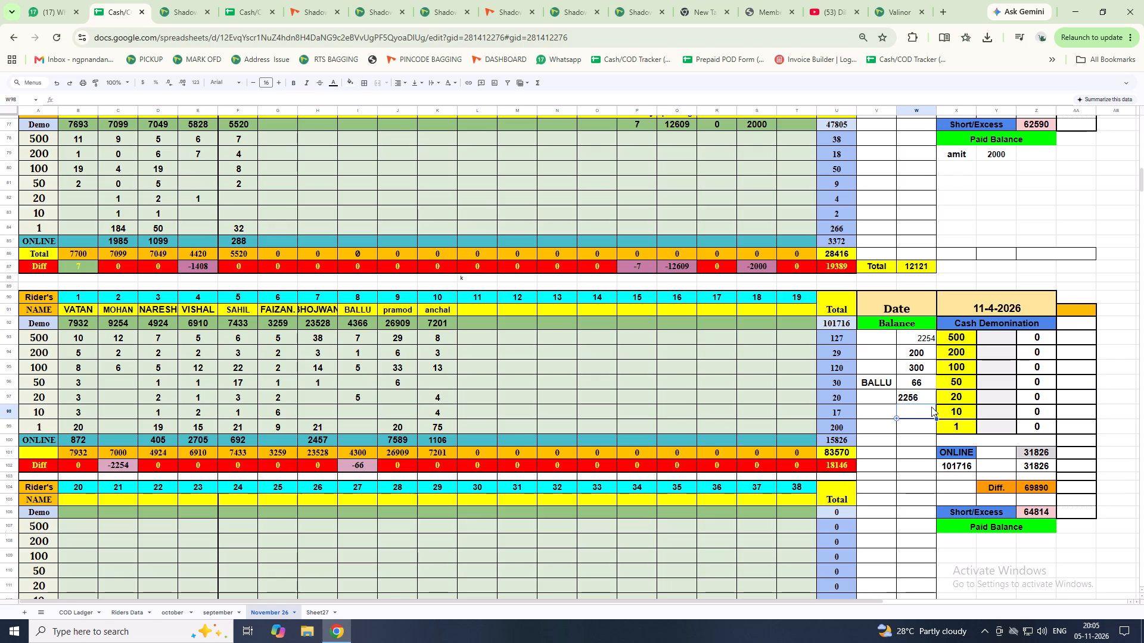
Enter 2254 for denomination 1 under rider 2 MOHAN in the 11-4-2026 block.
click(117, 430)
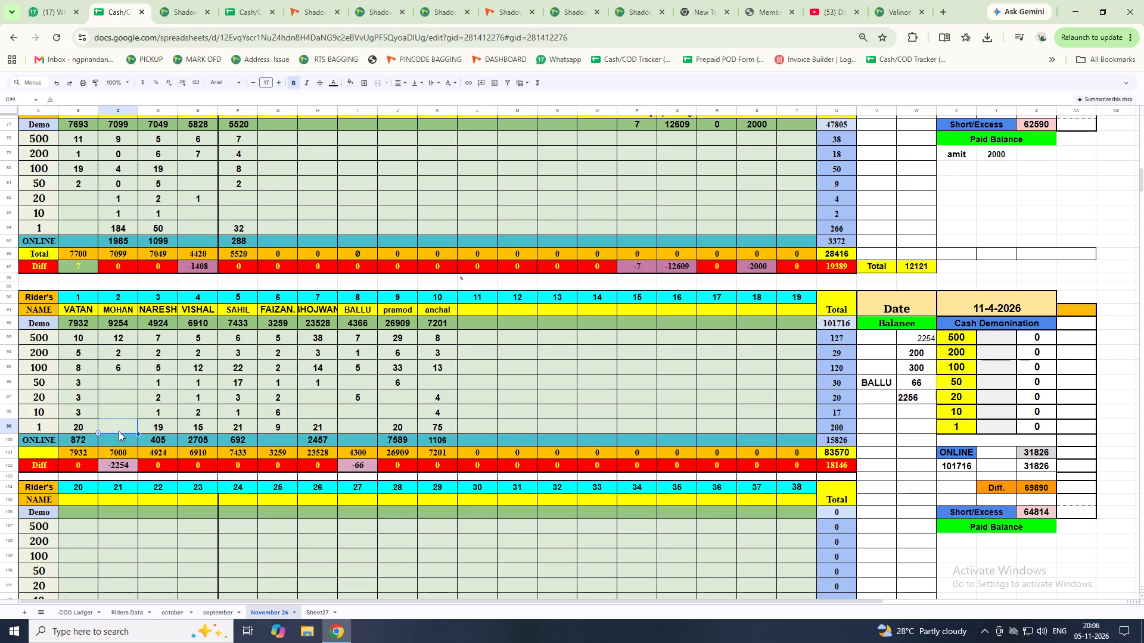
text(225)
key(4)
key(Return)
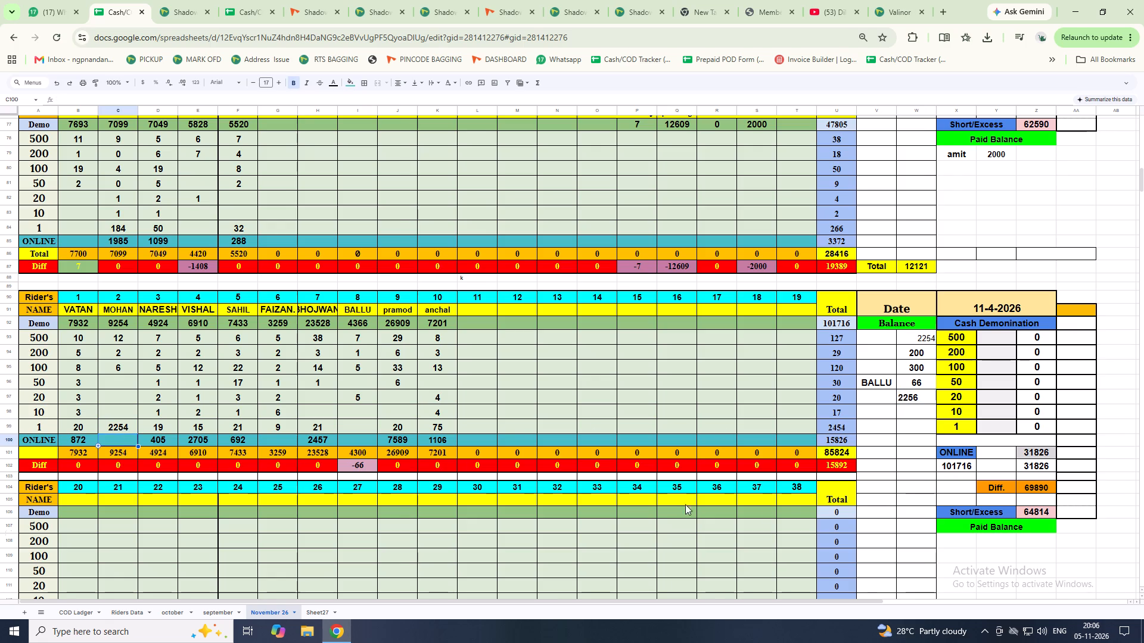
Set the Balance amount in the row below BALLU's 66 to 2254.
click(922, 396)
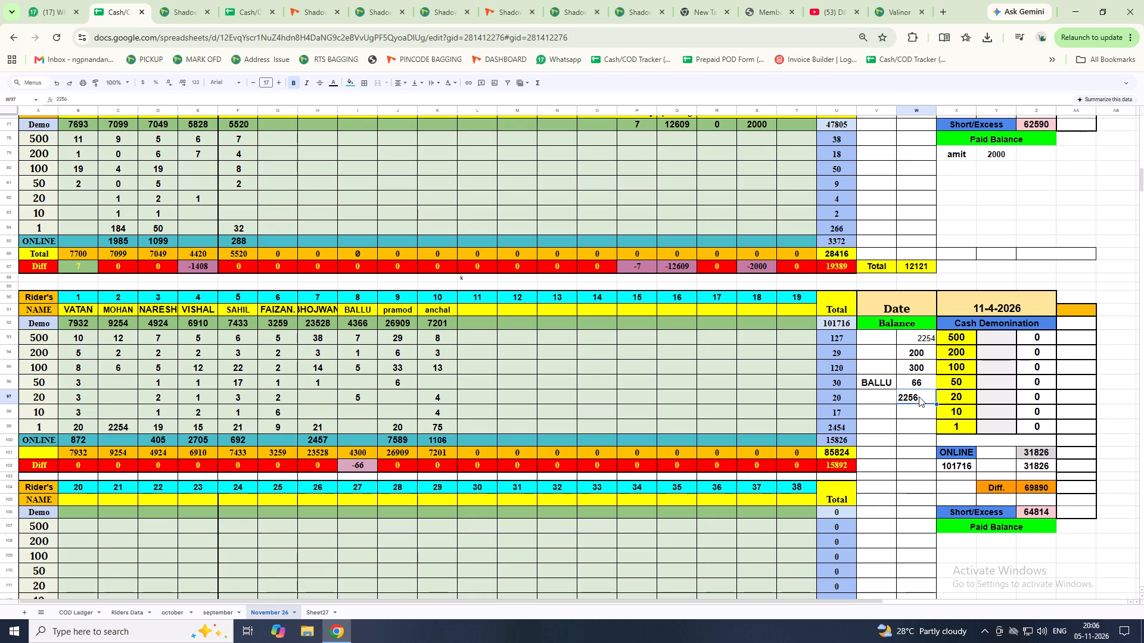
key(BackSpace)
text(2254)
key(Return)
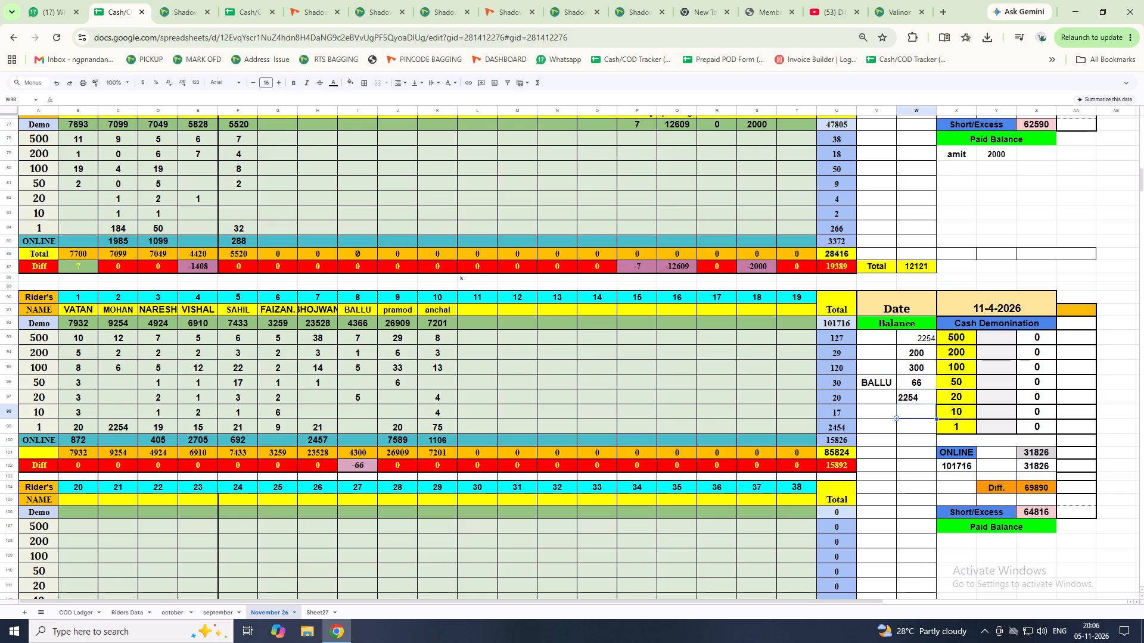
Label the Balance row below BALLU's 66 as ballu and enter a period in the name cell beneath it.
double_click(879, 398)
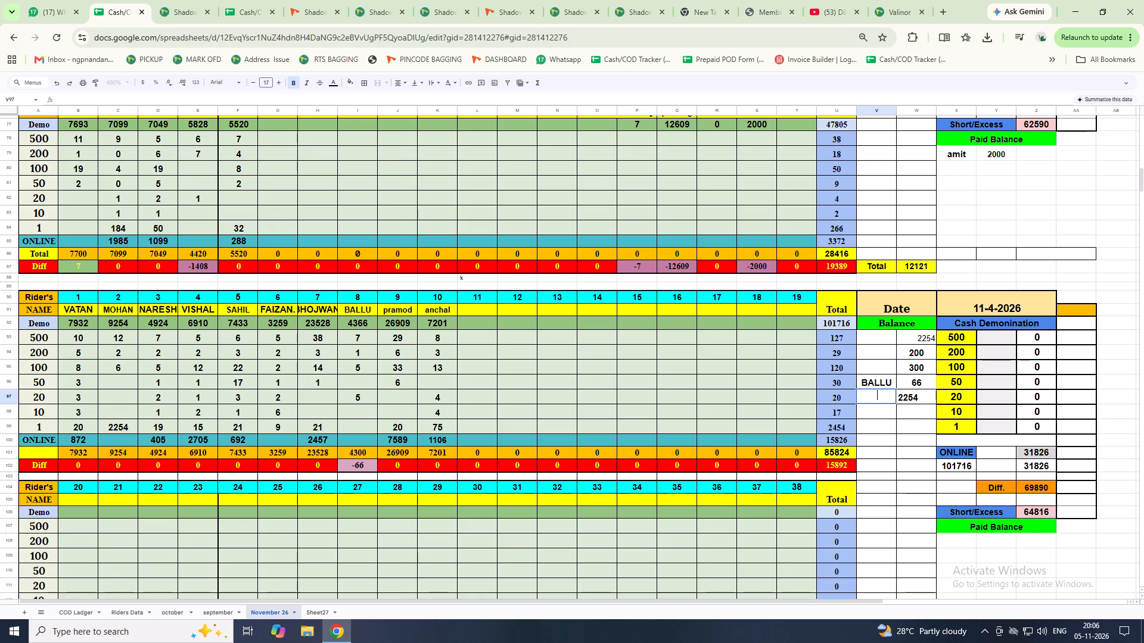
text(BALLU)
key(Return)
key(period)
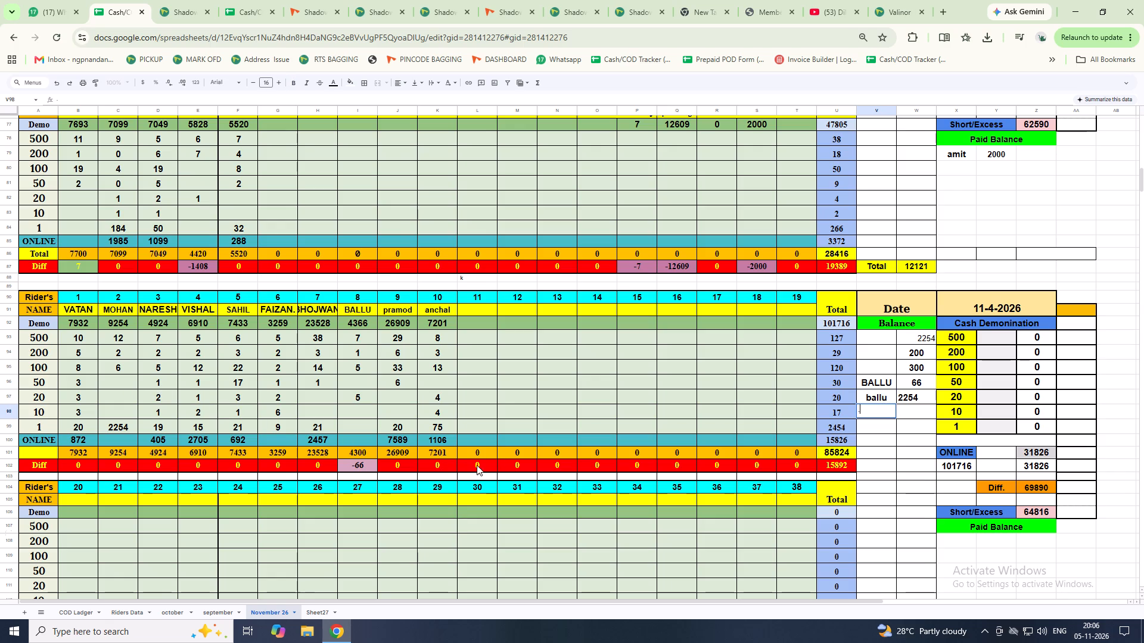
Enter sahu as the name of rider 11 in the 11-4-2026 block.
click(472, 310)
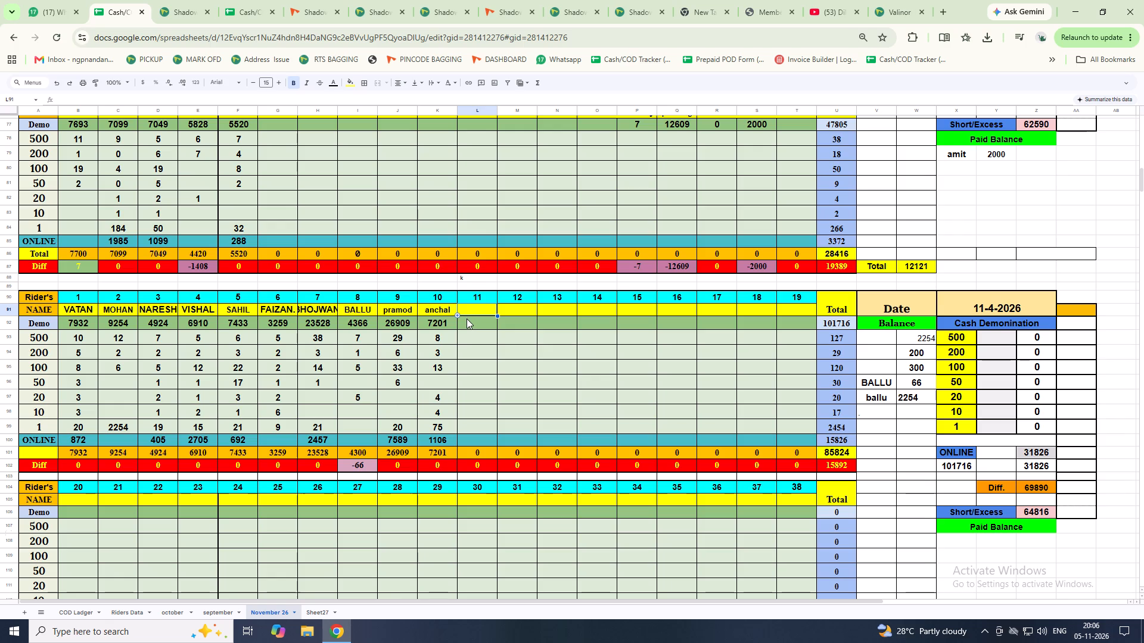
text(SA)
text(HU)
key(Return)
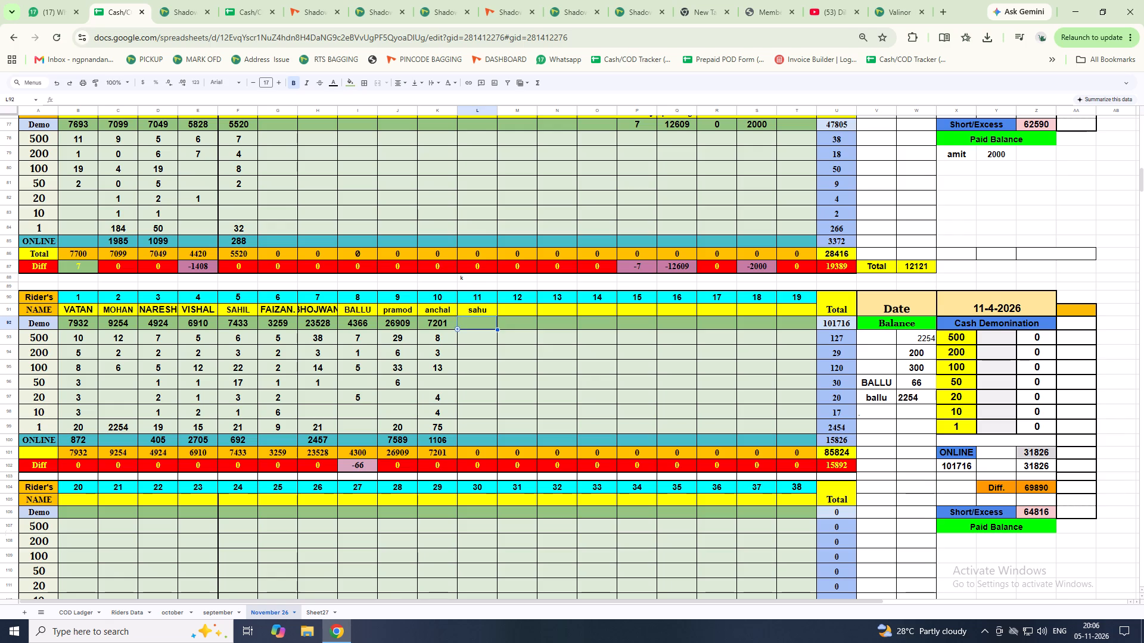
In Shadowfax, open the forward runsheet closure for rider Omprakash and proceed to the Close Runsheet Confirmation stage.
click(192, 11)
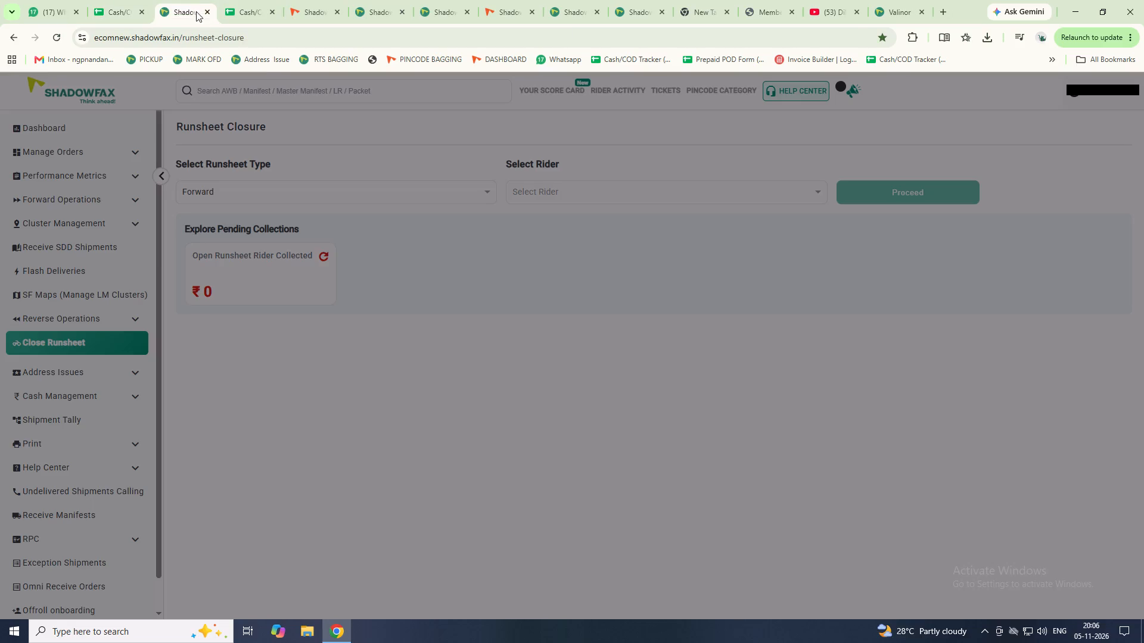
click(646, 192)
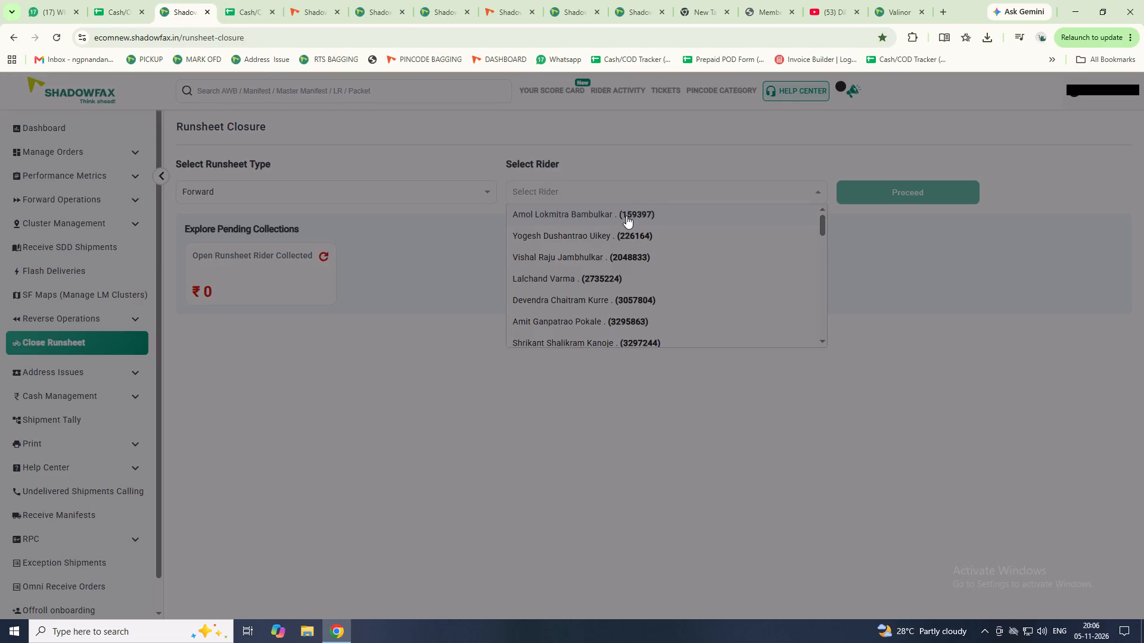
text(OM)
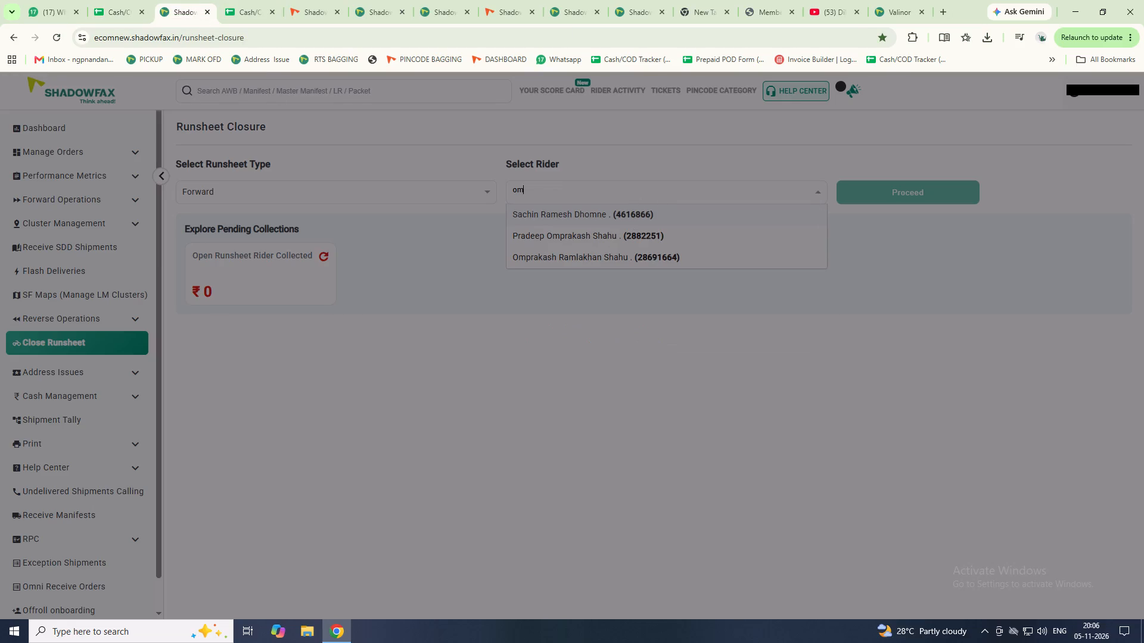
scroll(647, 263, down, 3)
click(629, 258)
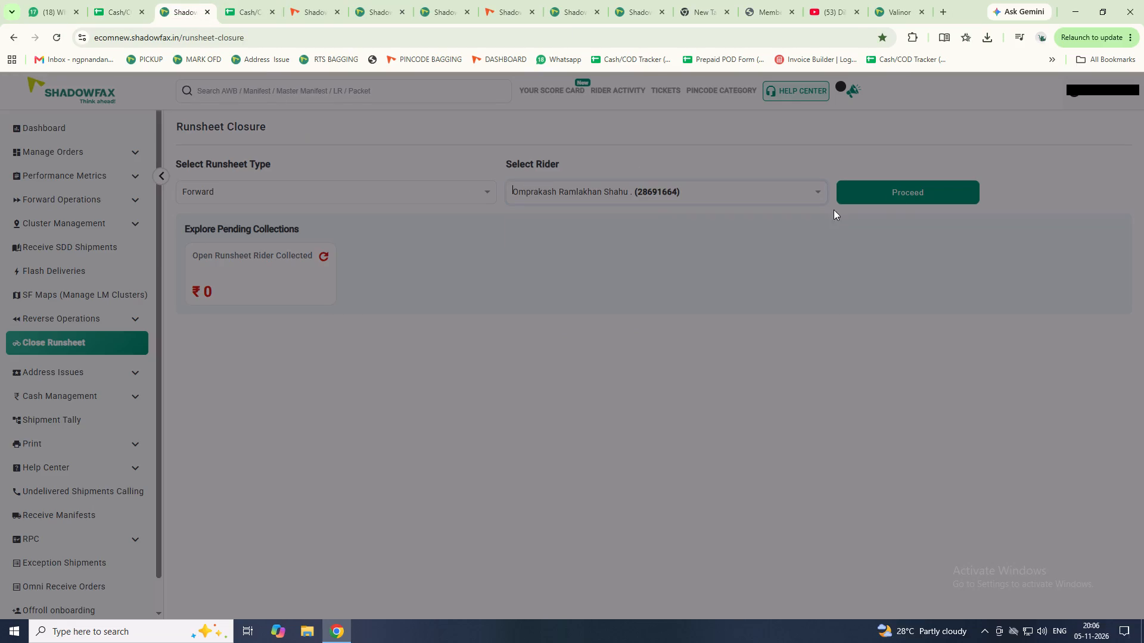
double_click(900, 200)
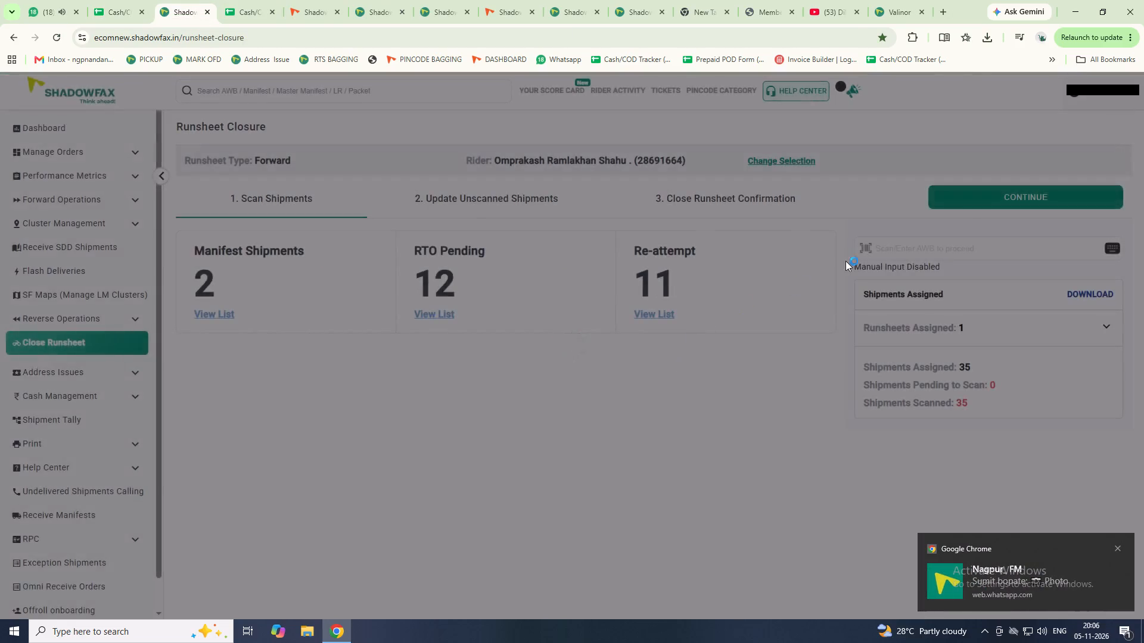
click(978, 195)
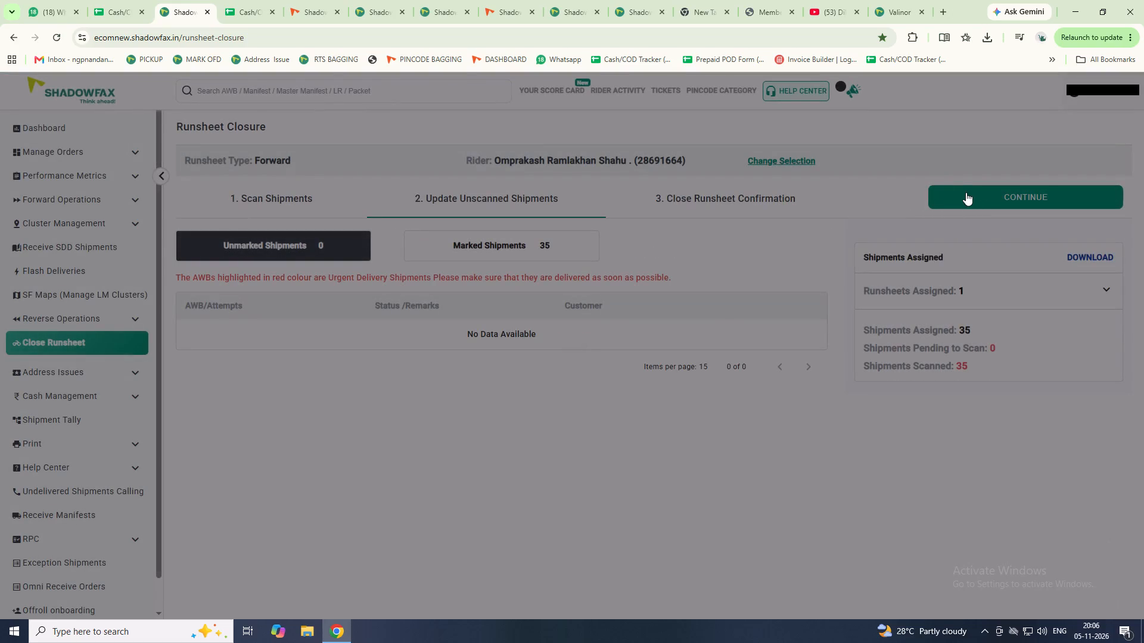
double_click(966, 192)
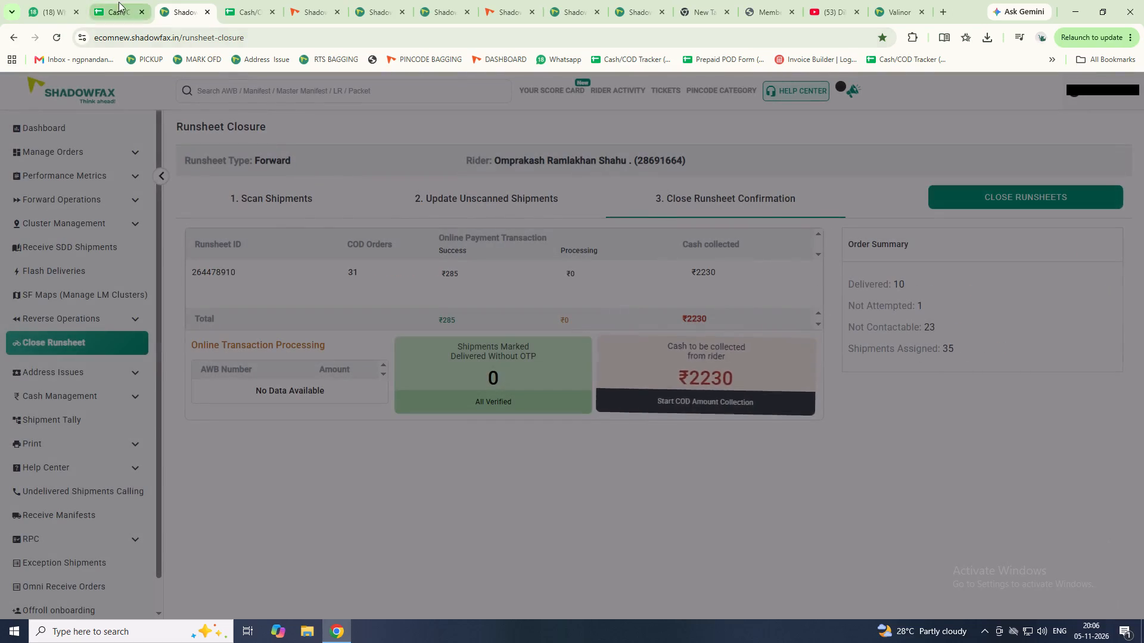
click(121, 3)
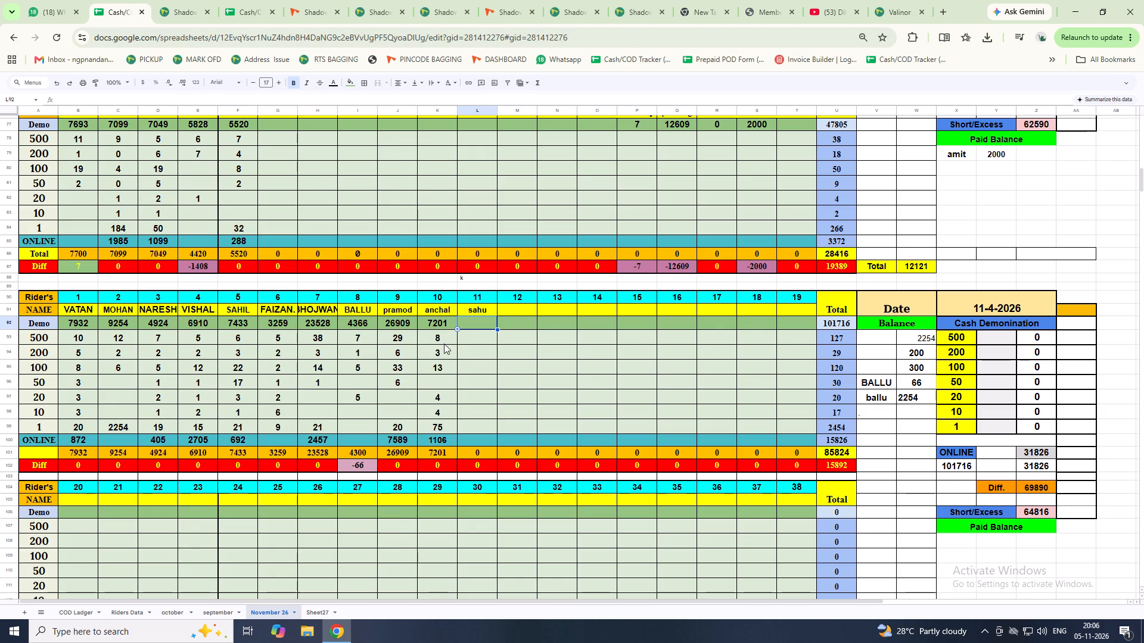
text(223.)
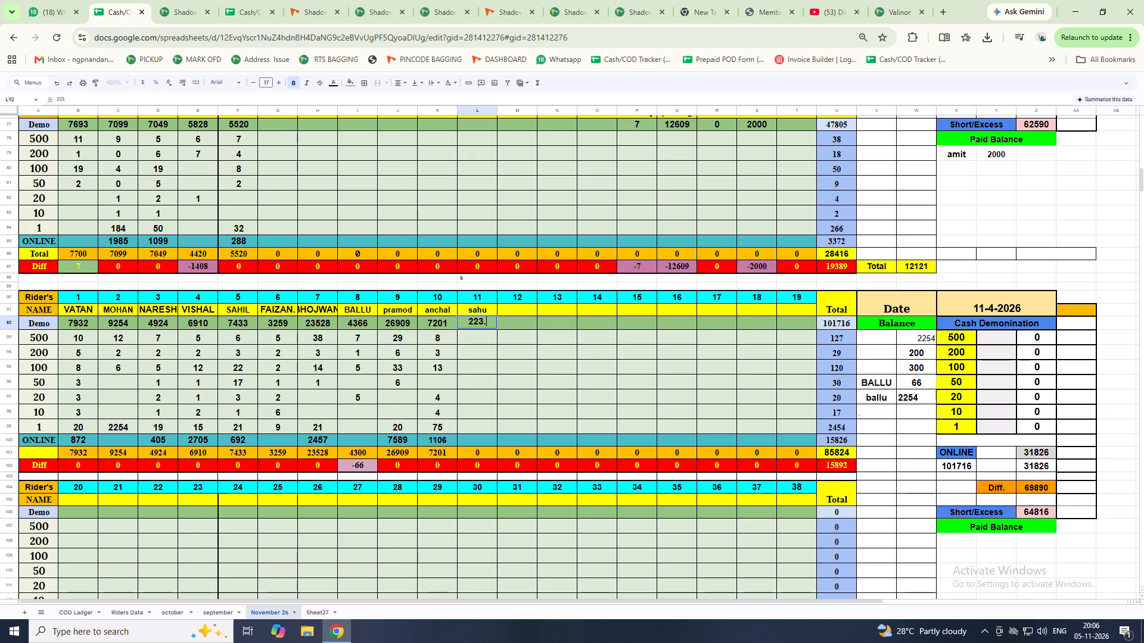
key(BackSpace)
key(0)
key(Return)
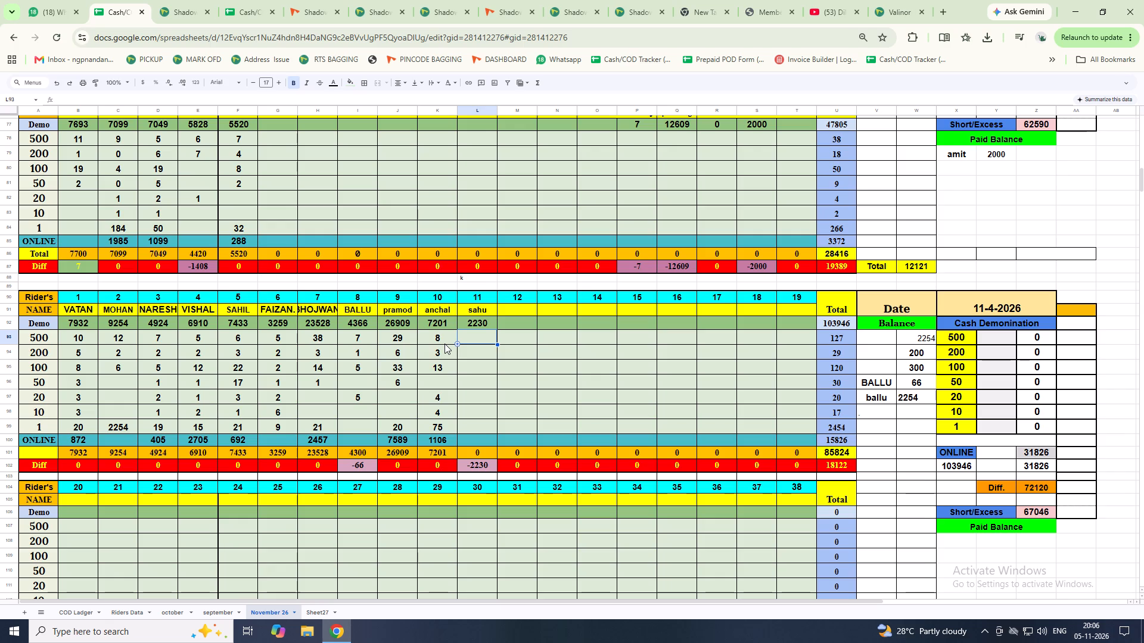
Enter 66 as the ONLINE amount for rider 8 BALLU in the 11-4-2026 block.
click(360, 439)
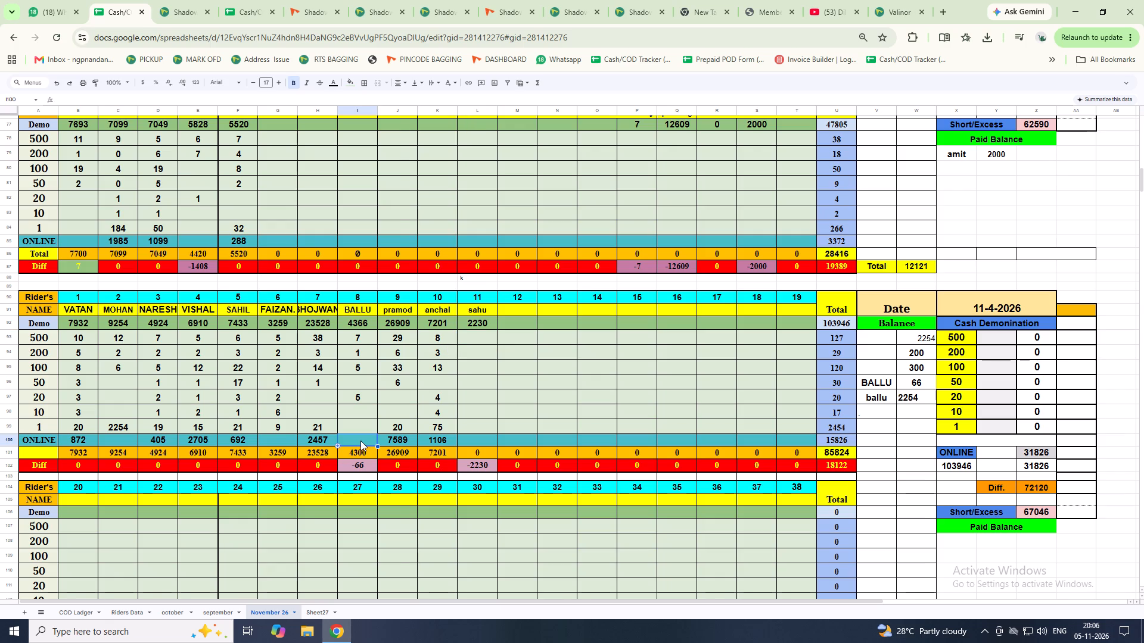
text(66)
key(Return)
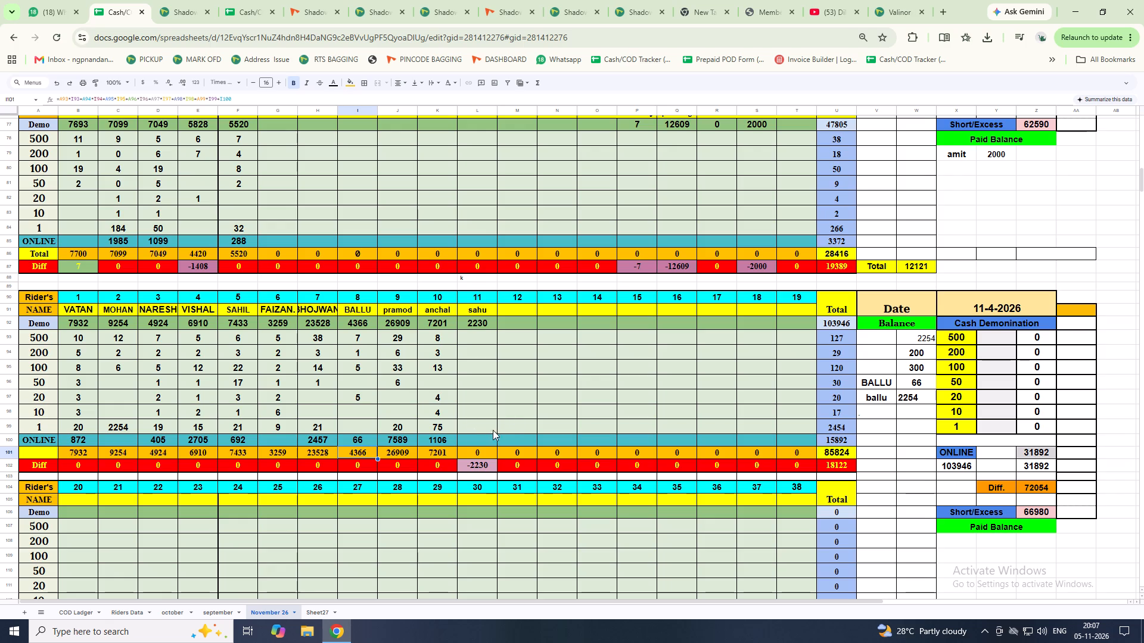
Enter sahu's note counts: 4 for 500, 2 for 100, 1 for 50 and 1 for 20.
double_click(478, 339)
key(4)
key(Return)
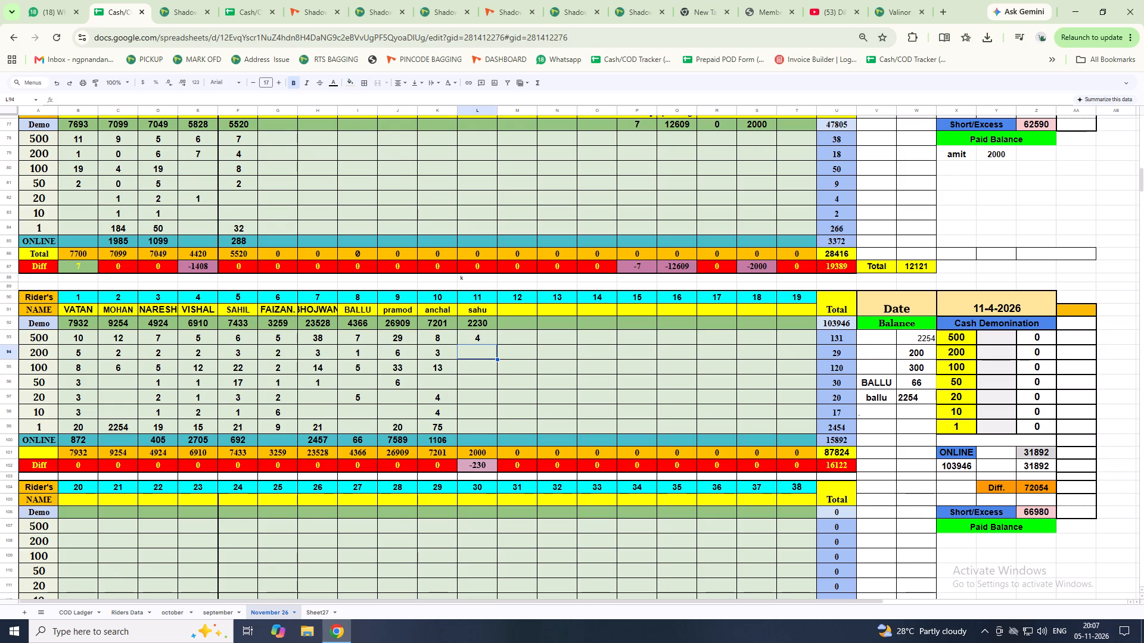
key(Down)
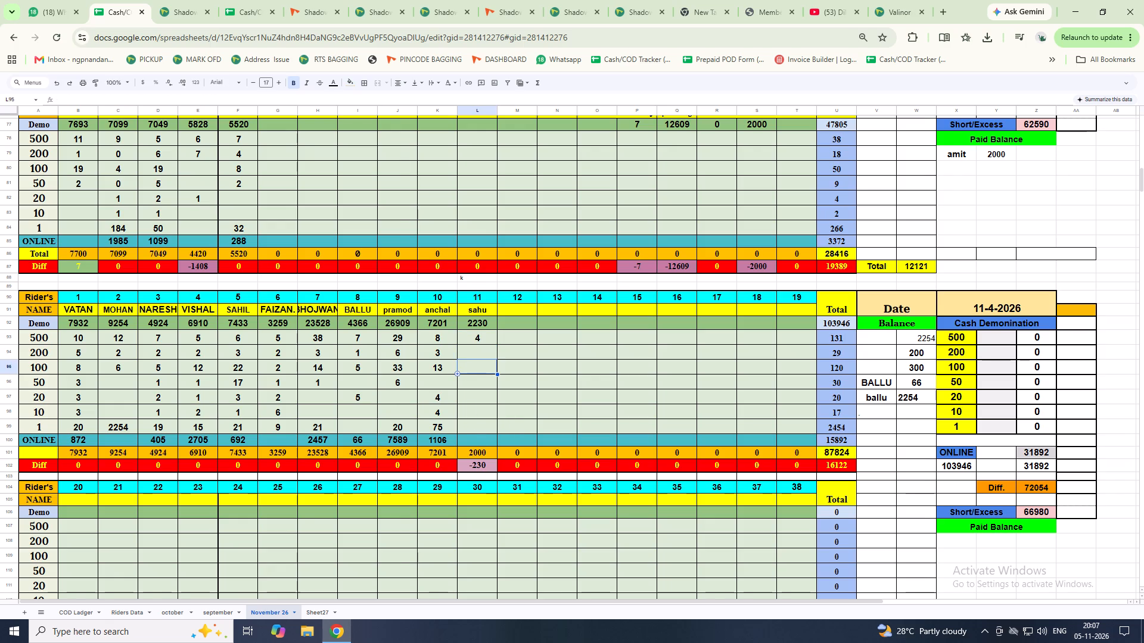
key(2)
key(Return)
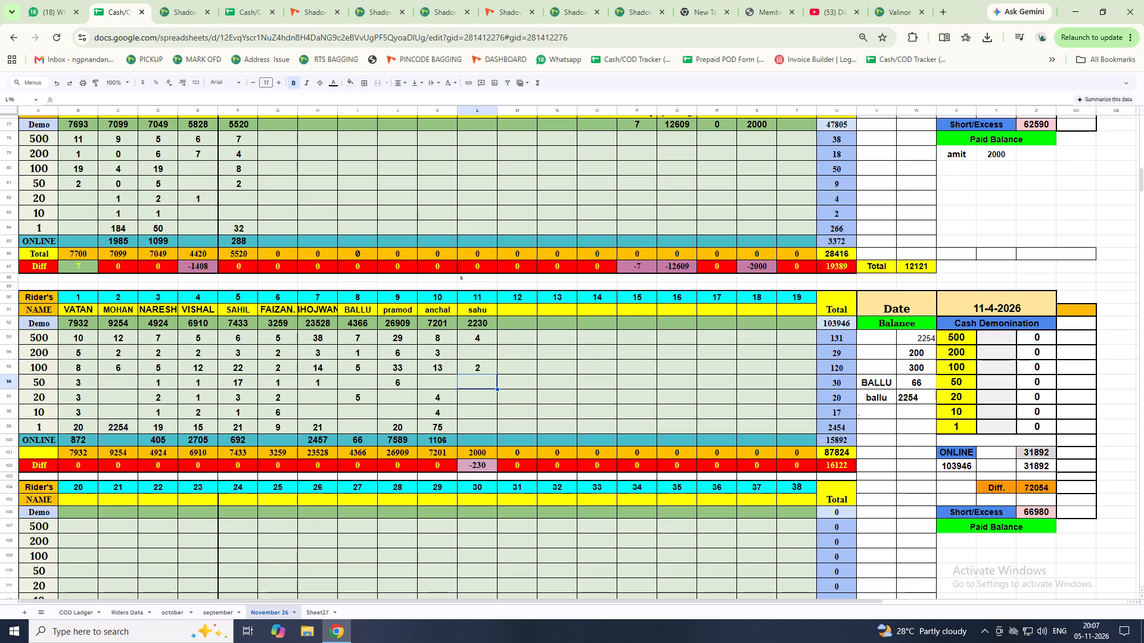
key(1)
key(Return)
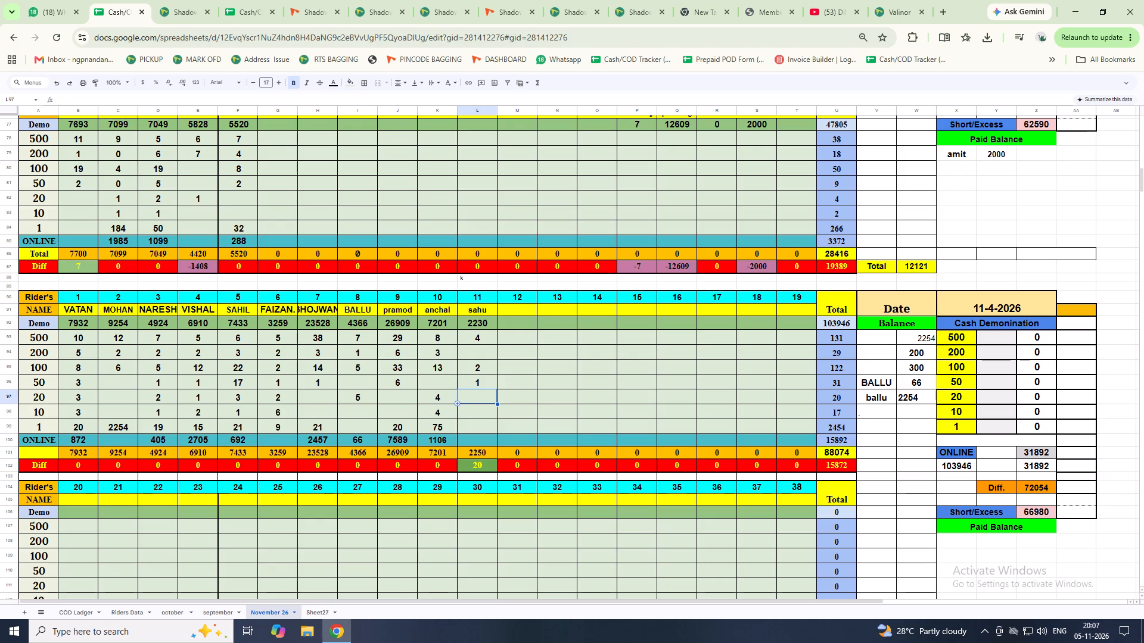
key(1)
key(Return)
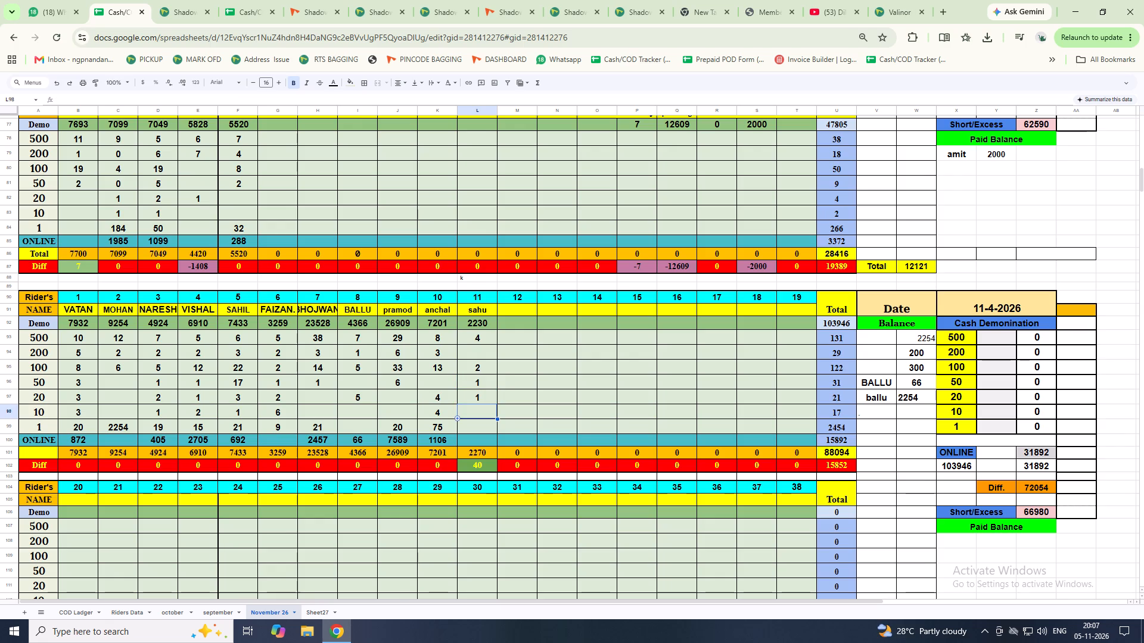
Correct sahu's denominations by clearing the 50 count, re-entering 1 for 20 and entering 1 for 10.
double_click(477, 383)
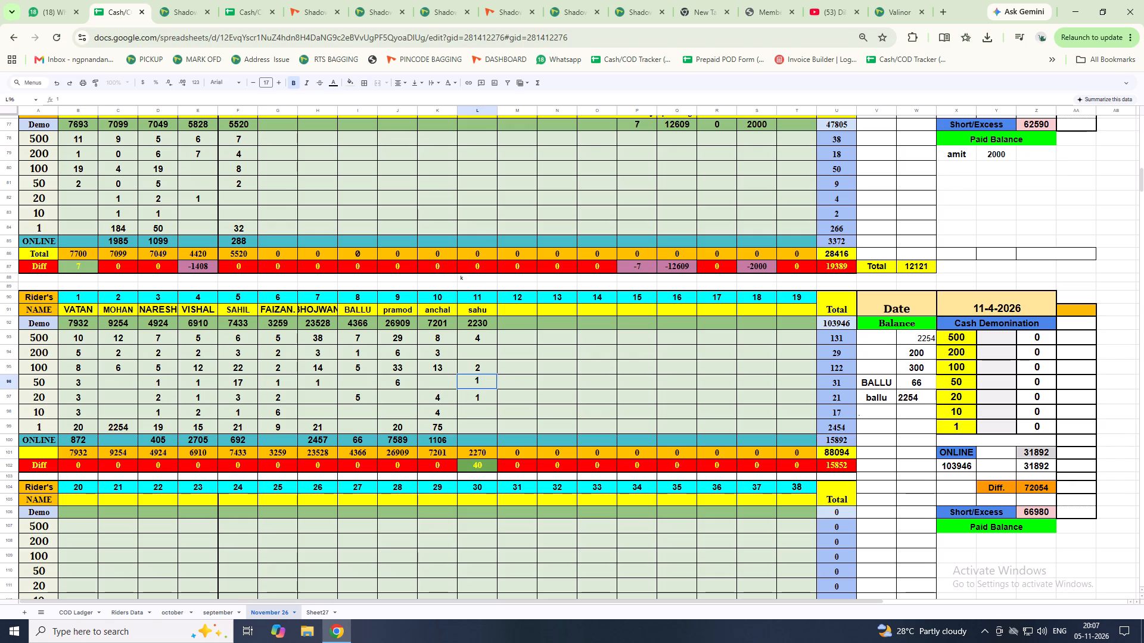
key(BackSpace)
double_click(481, 397)
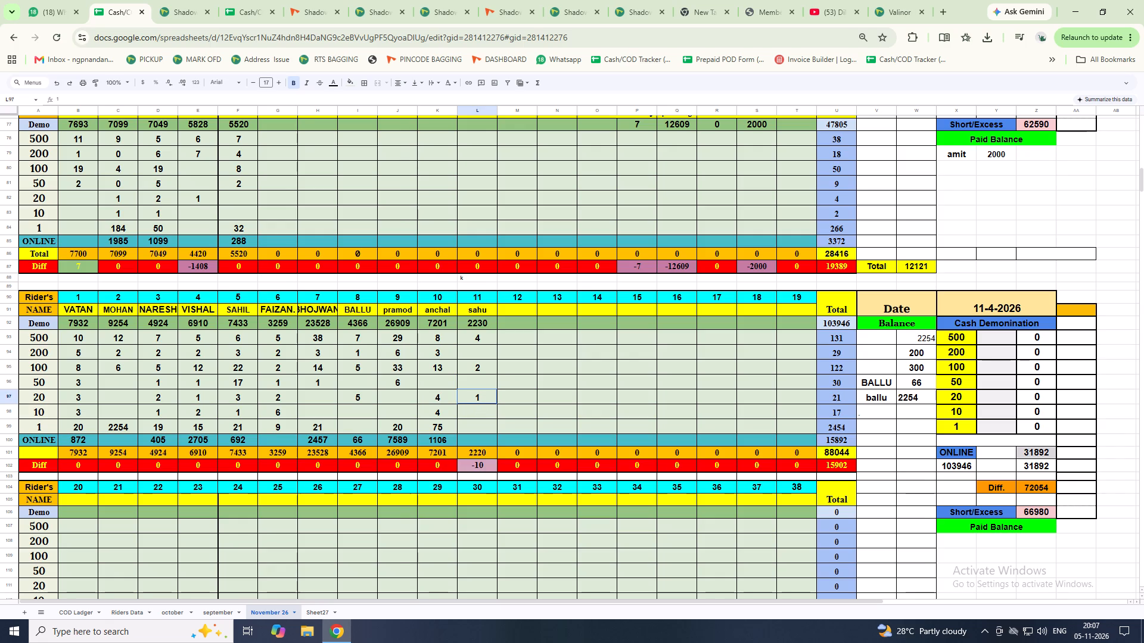
key(BackSpace)
key(1)
key(Return)
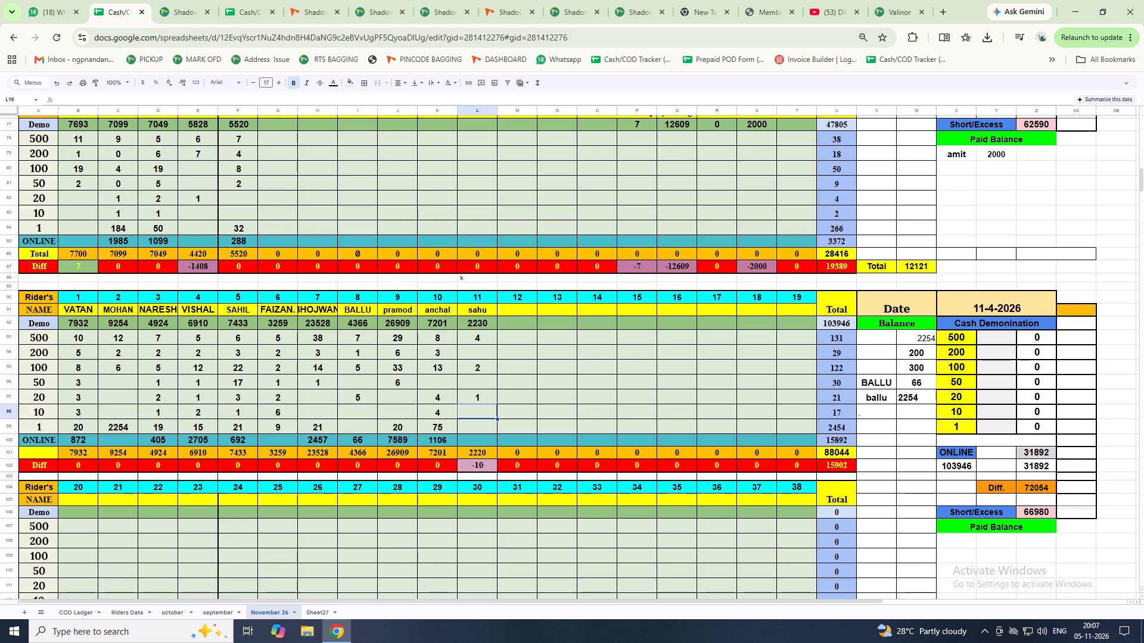
key(1)
key(Return)
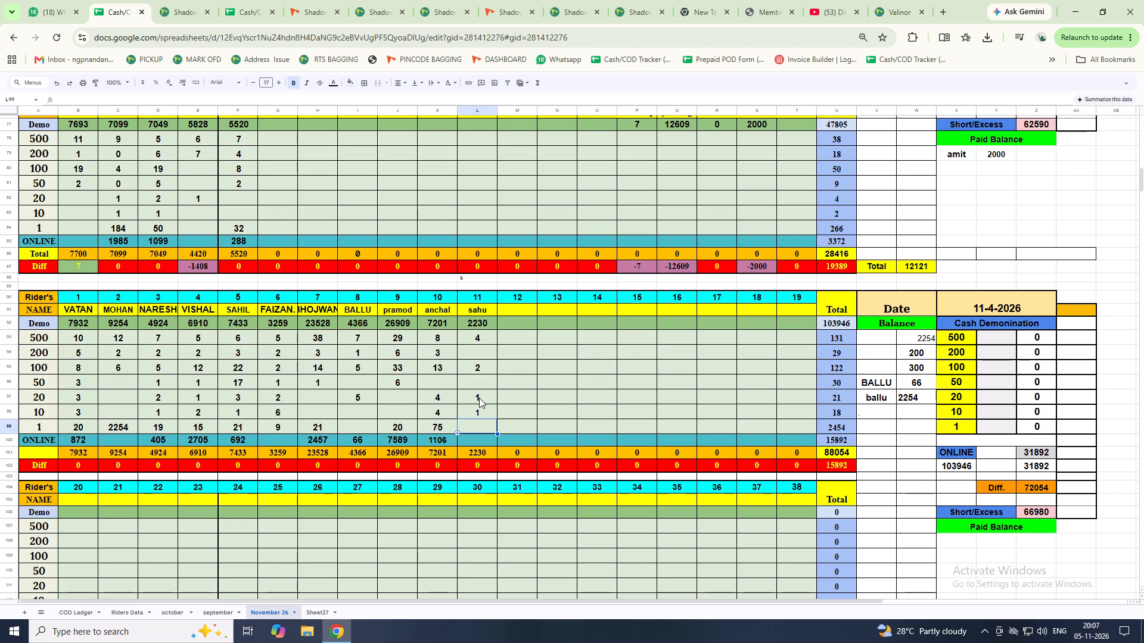
In Shadowfax, start the rider's COD amount collection with cash in hand and enter the pending ₹2230 as the amount.
click(192, 7)
double_click(714, 398)
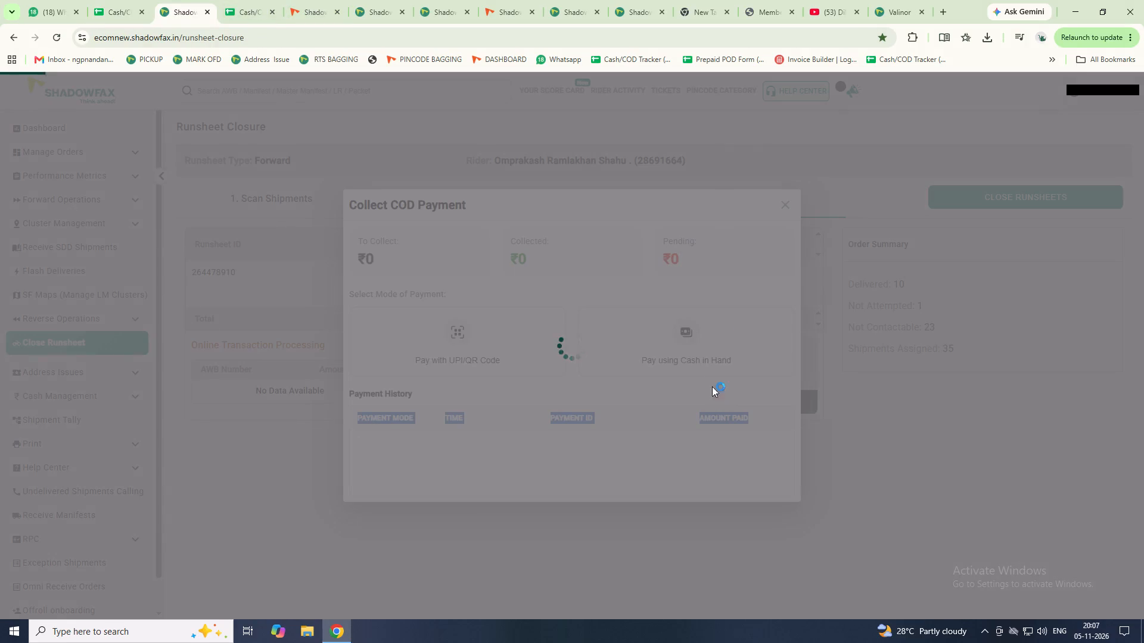
click(792, 235)
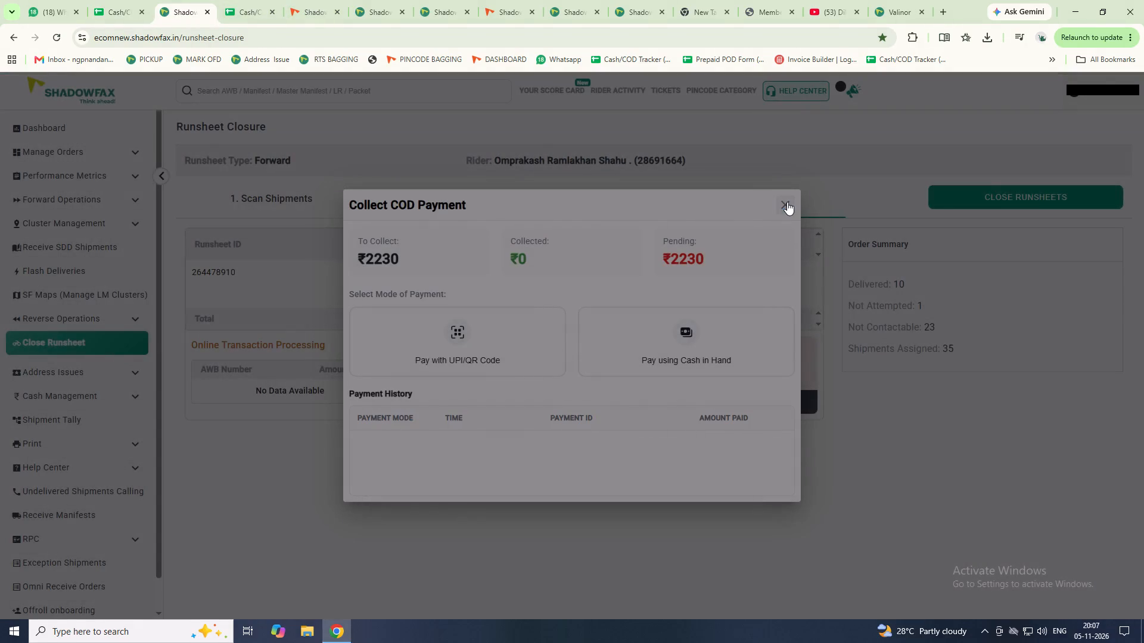
click(786, 201)
double_click(747, 404)
click(705, 345)
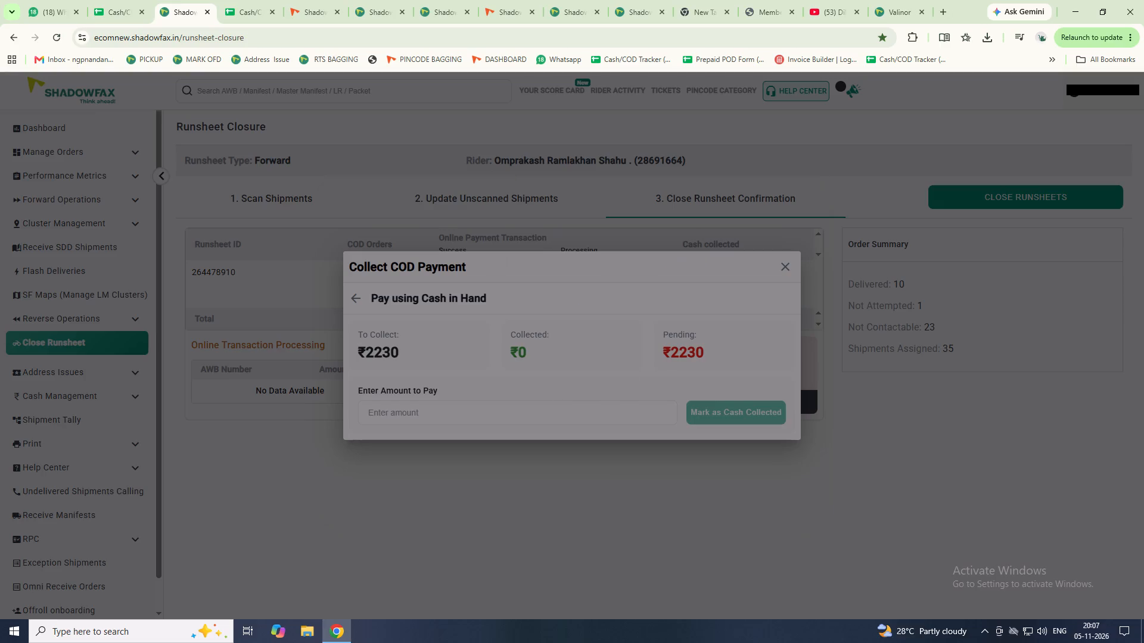
click(542, 408)
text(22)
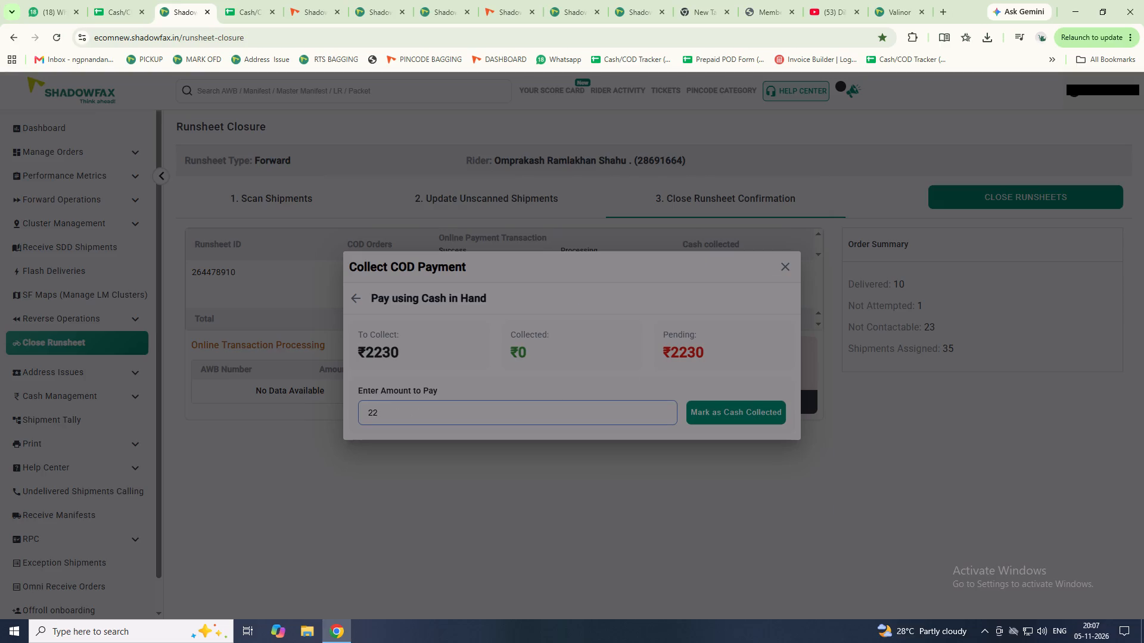
Complete the amount as 2230 and record it as cash collected from the rider.
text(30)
click(705, 411)
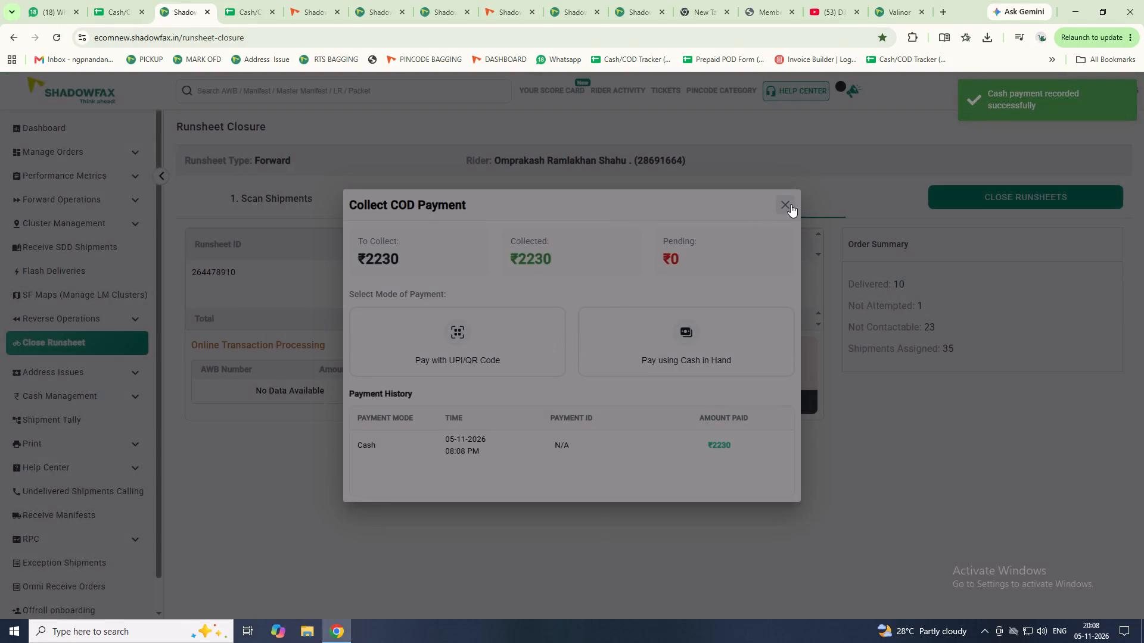
click(792, 202)
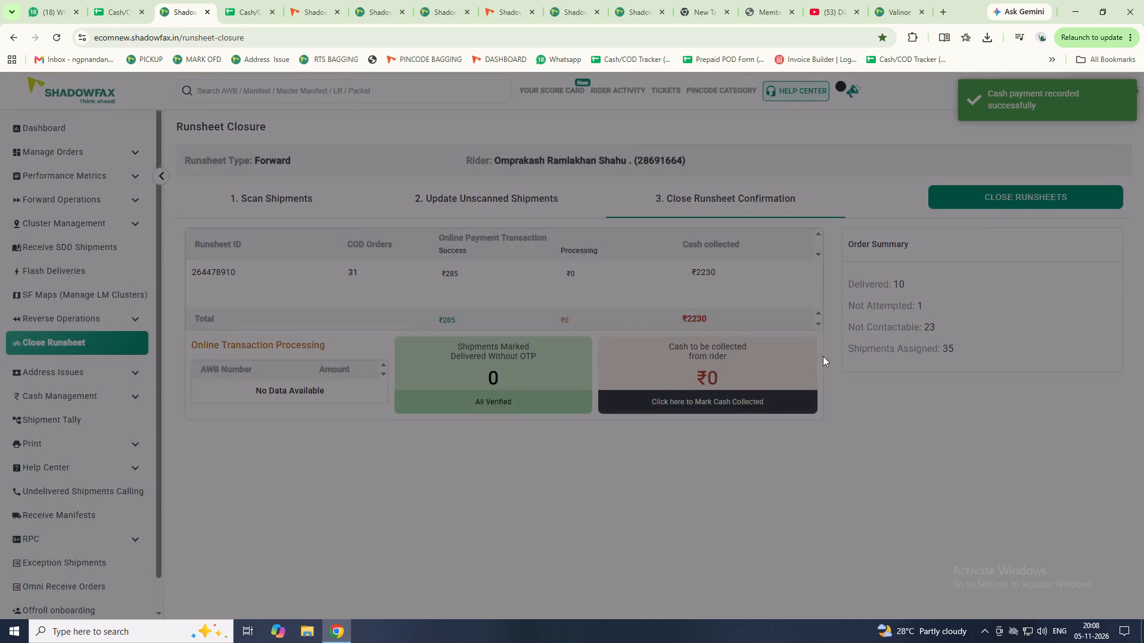
Mark the rider's cash as collected in the closure confirmation and close the runsheet.
click(764, 399)
click(999, 196)
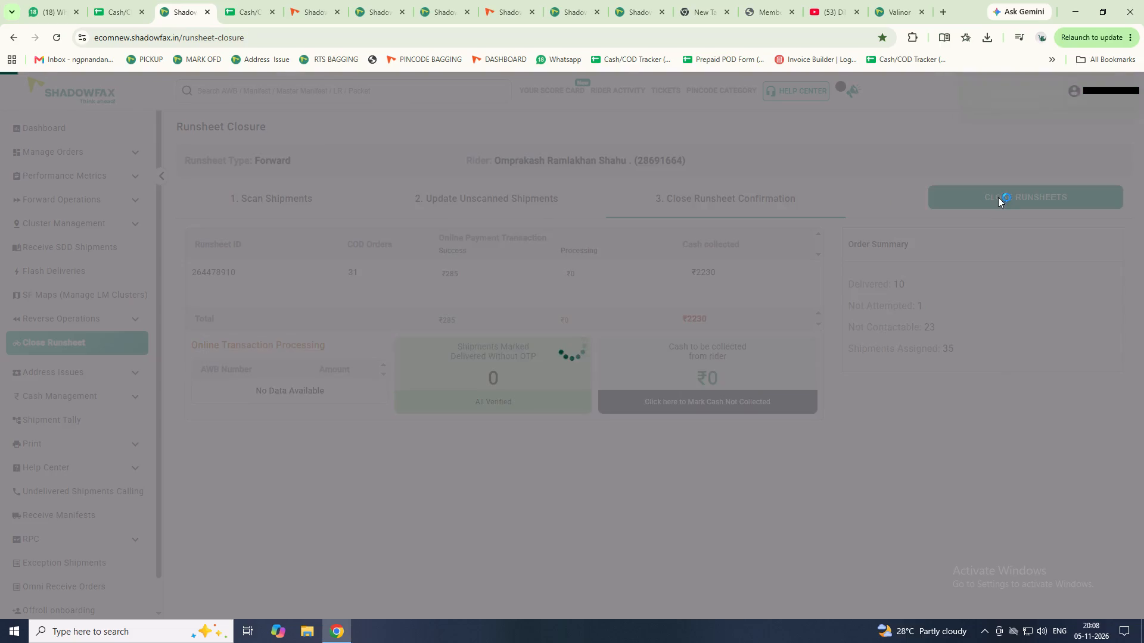
Open the Forward runsheet closure for rider Mangesh and go to the Update Unscanned Shipments stage.
click(720, 202)
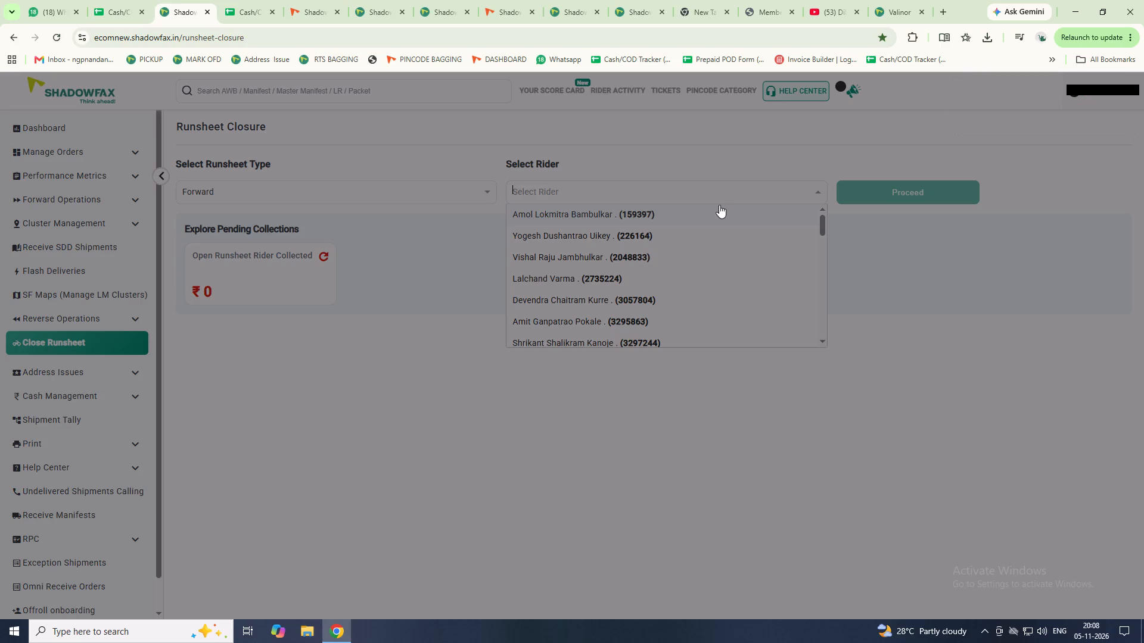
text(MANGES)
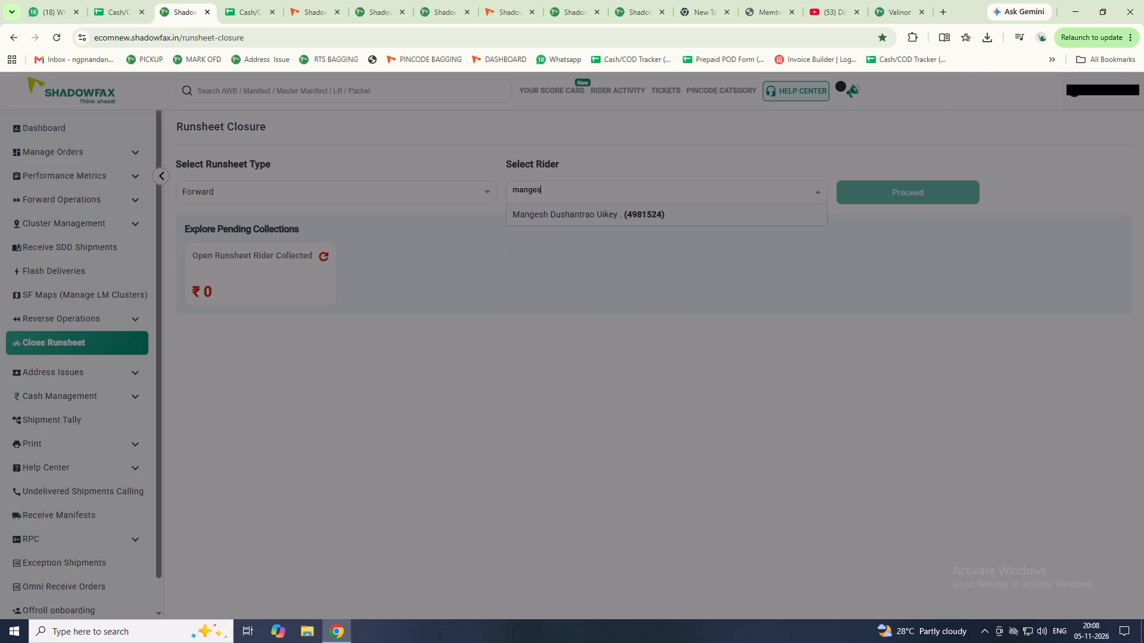
click(719, 223)
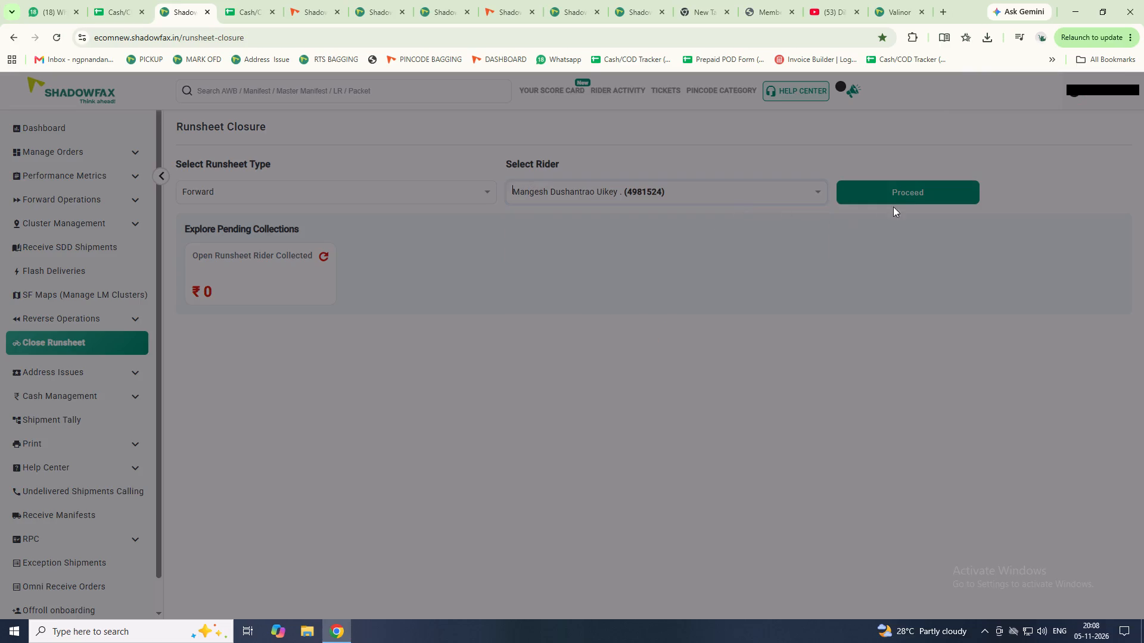
click(912, 185)
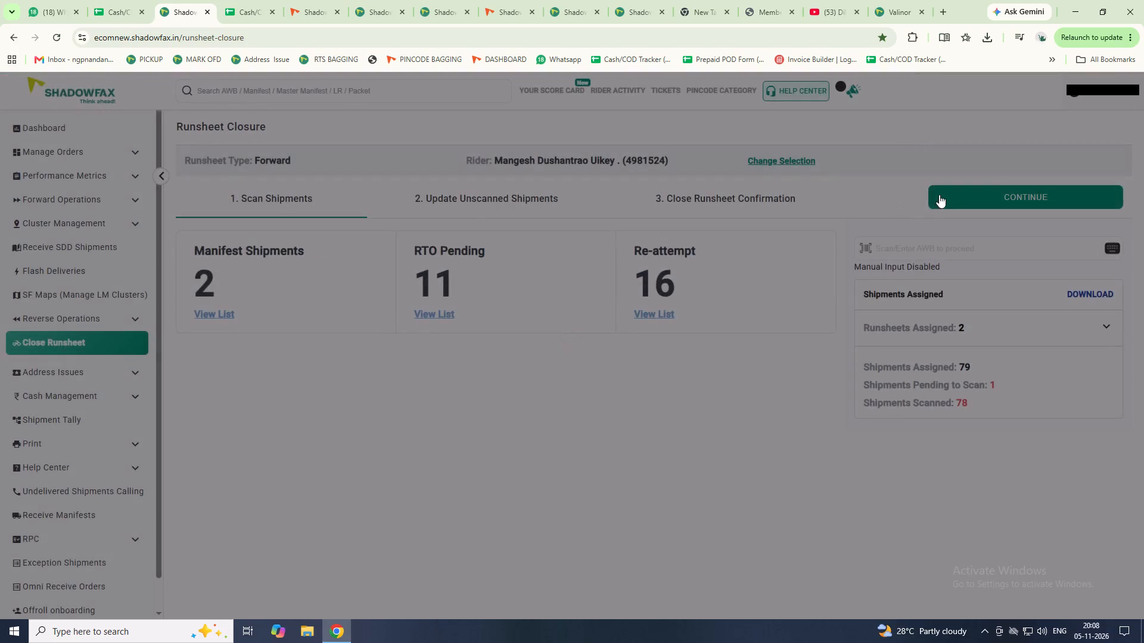
click(504, 193)
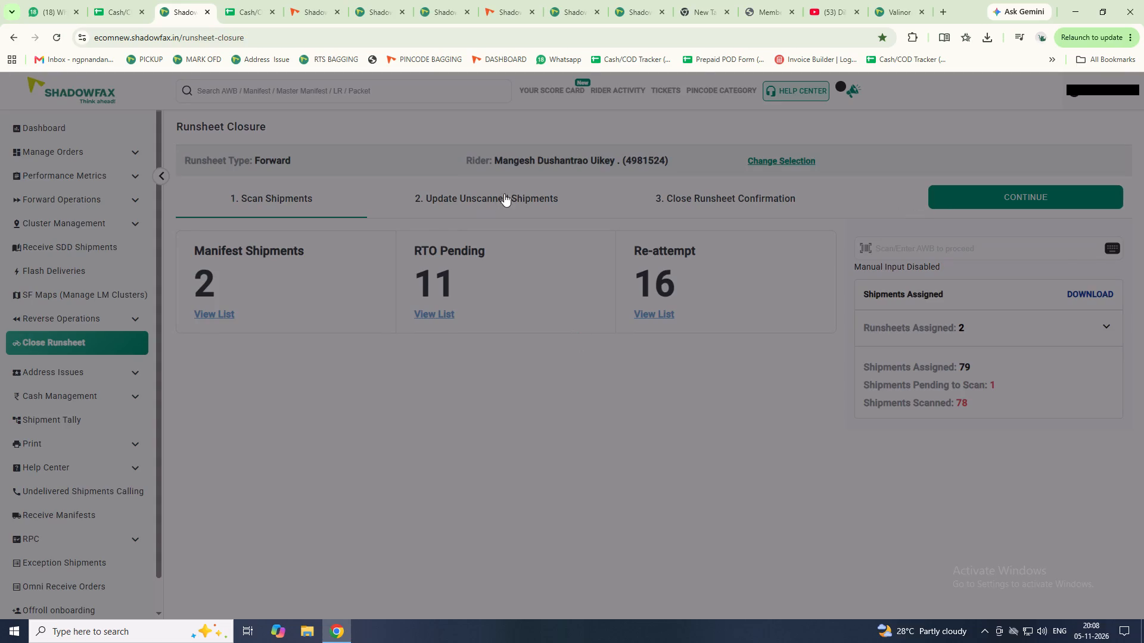
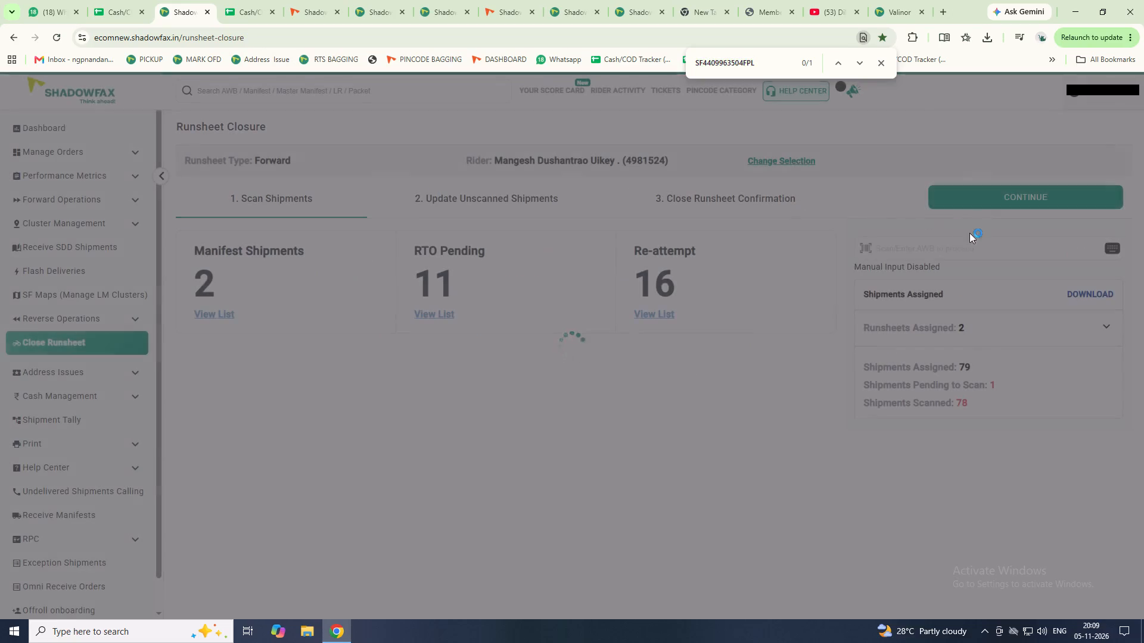
click(940, 250)
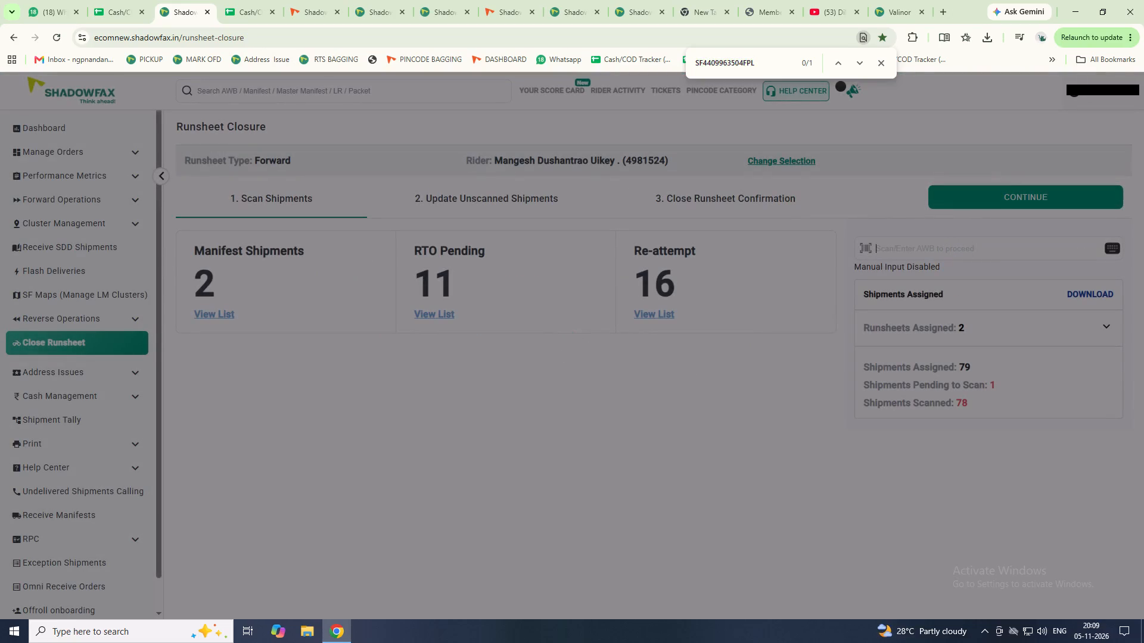
text(SF)
click(1104, 249)
click(1114, 249)
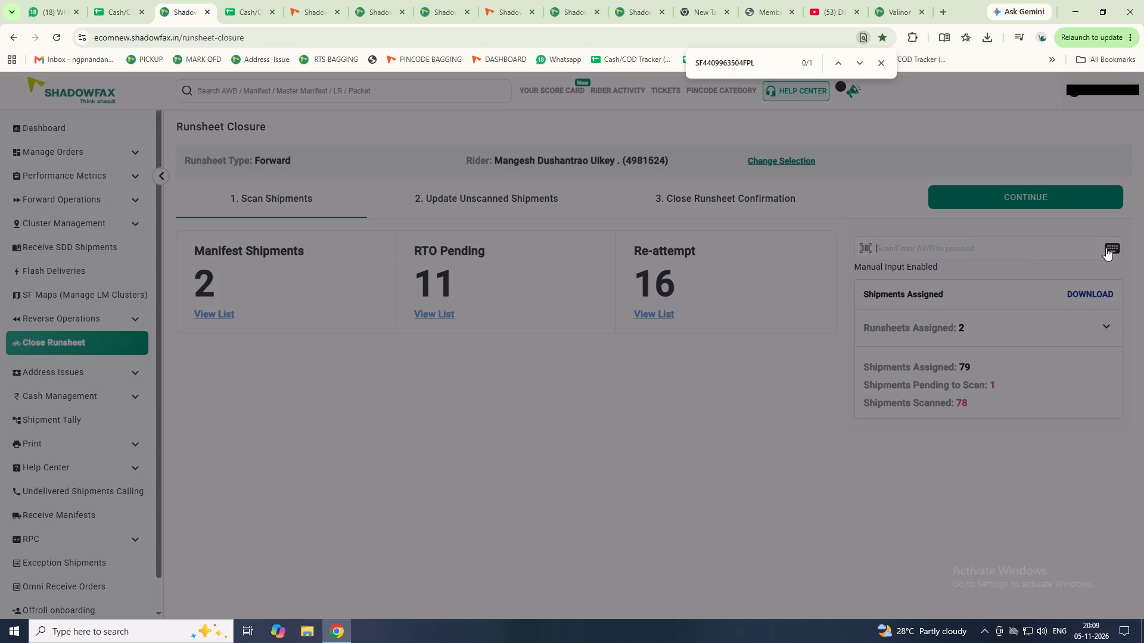
click(1065, 242)
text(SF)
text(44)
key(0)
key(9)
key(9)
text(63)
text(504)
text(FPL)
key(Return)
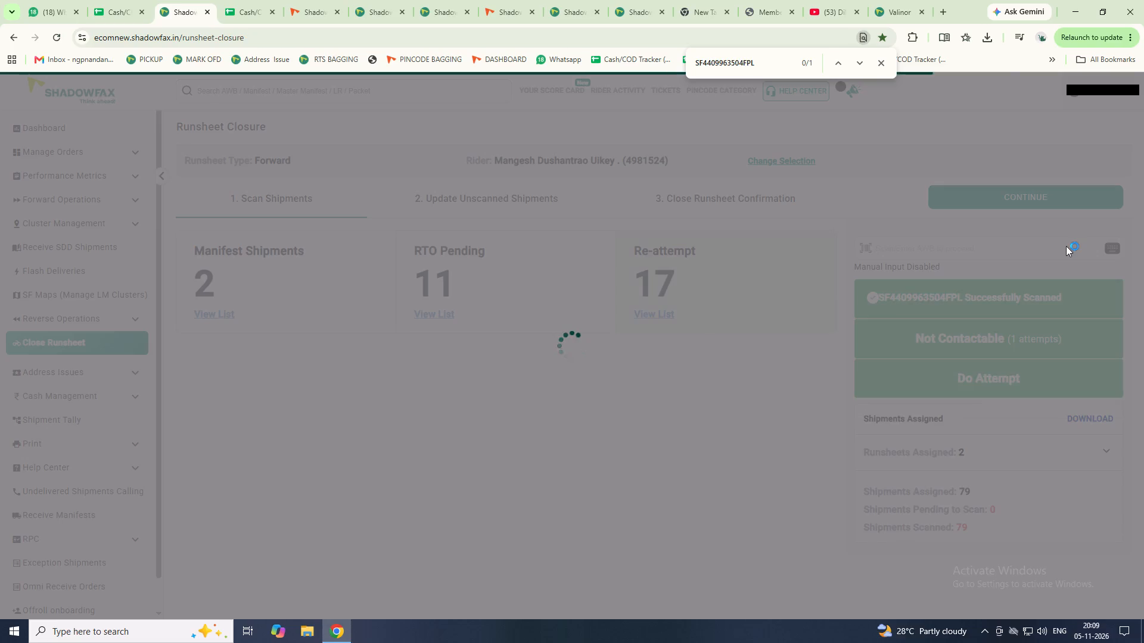
Advance the forward runsheet closure past the unscanned shipments stage to the Close Runsheet Confirmation stage.
double_click(1055, 188)
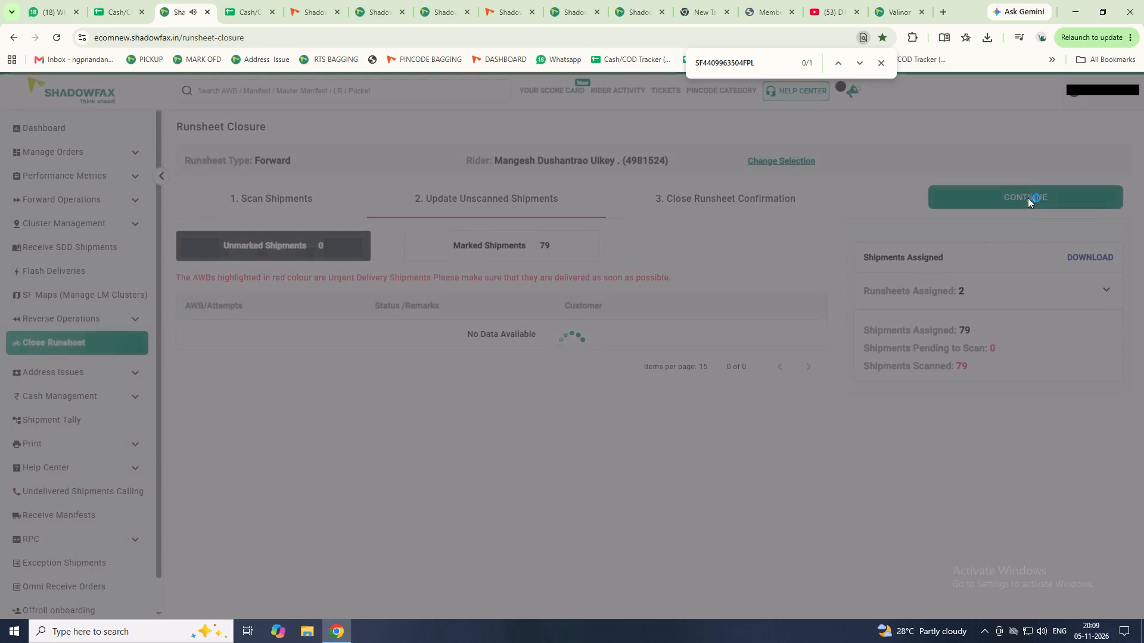
click(1028, 193)
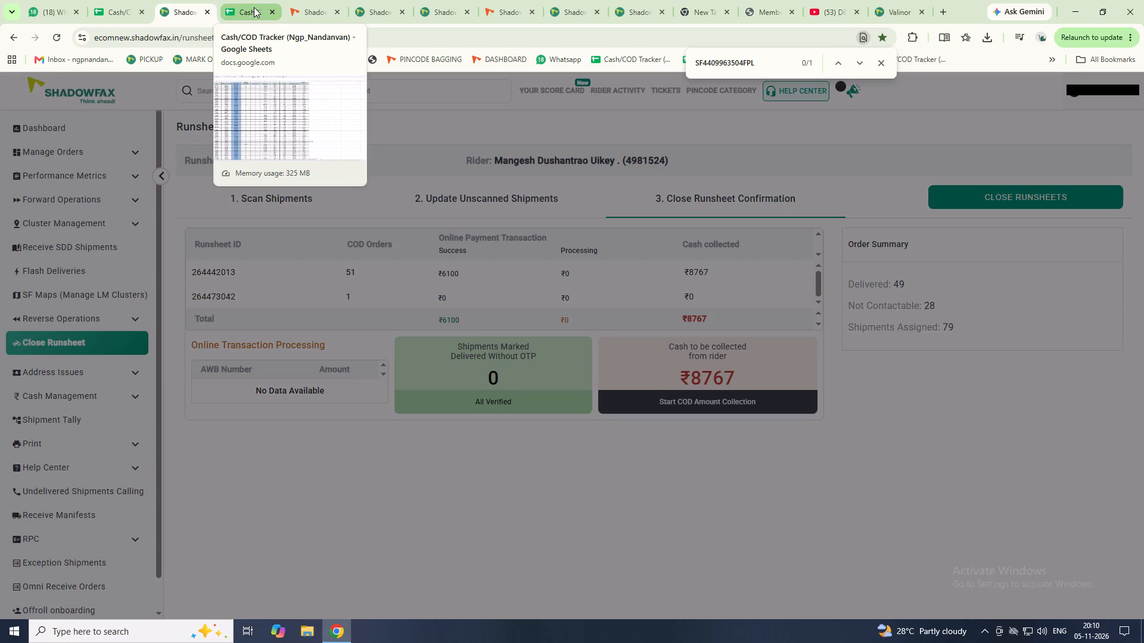
In the Cash/COD Tracker, enter 8767 as the Demo amount for rider 12 in the 11-4-2026 block.
click(125, 8)
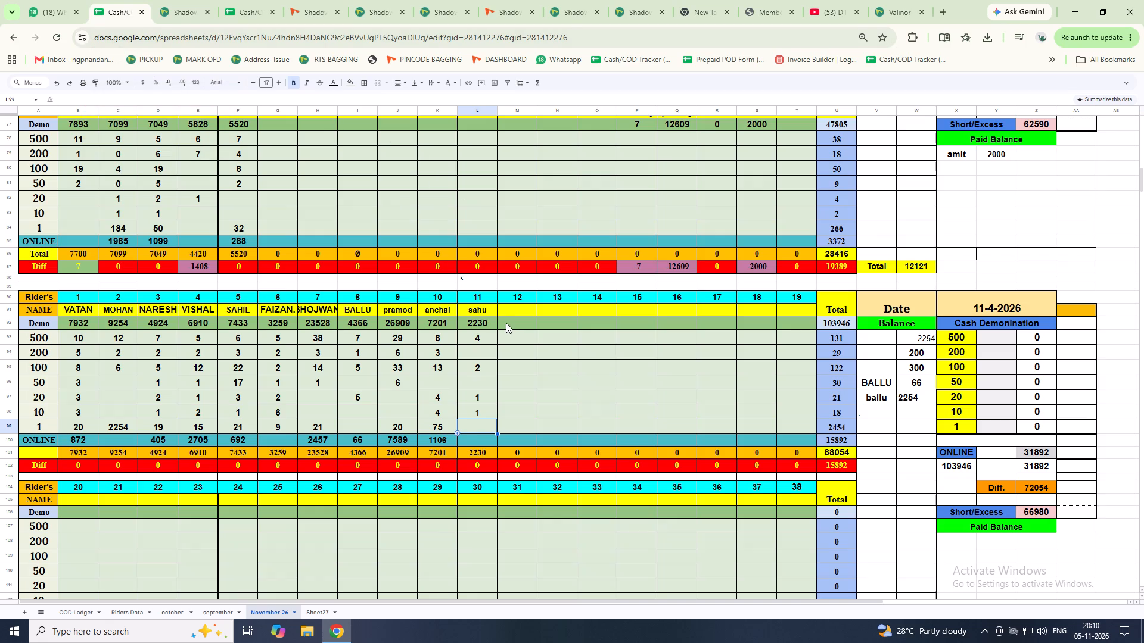
click(508, 323)
text(87)
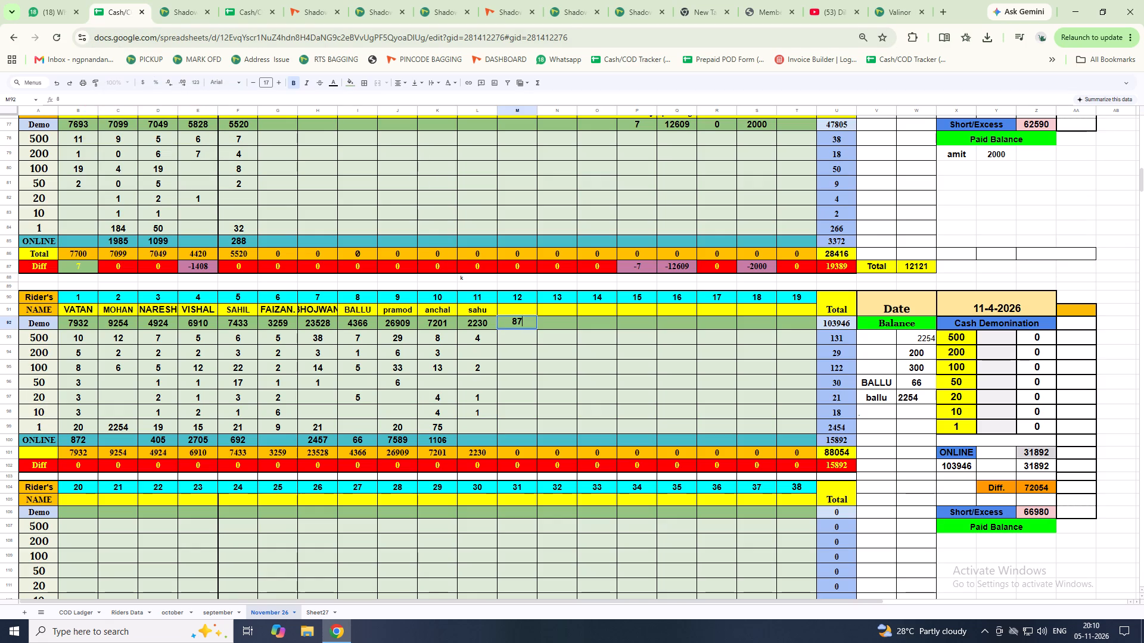
key(8)
key(BackSpace)
text(67)
key(Return)
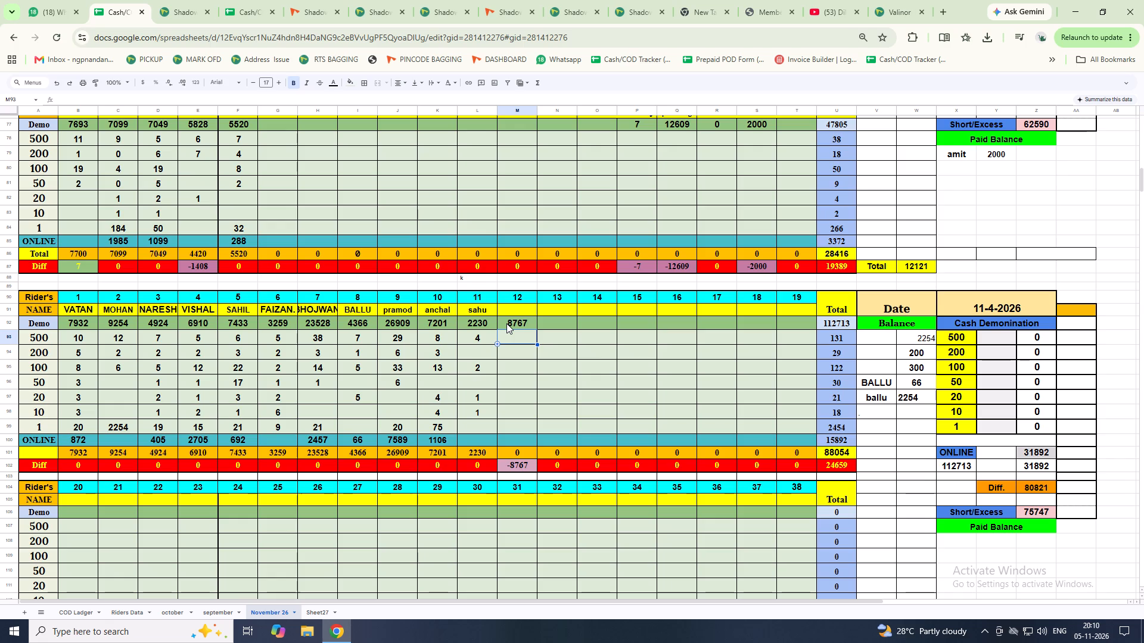
Enter rider 12's note counts in the 11-4-2026 block, starting with 11 for 500.
text(11)
key(Return)
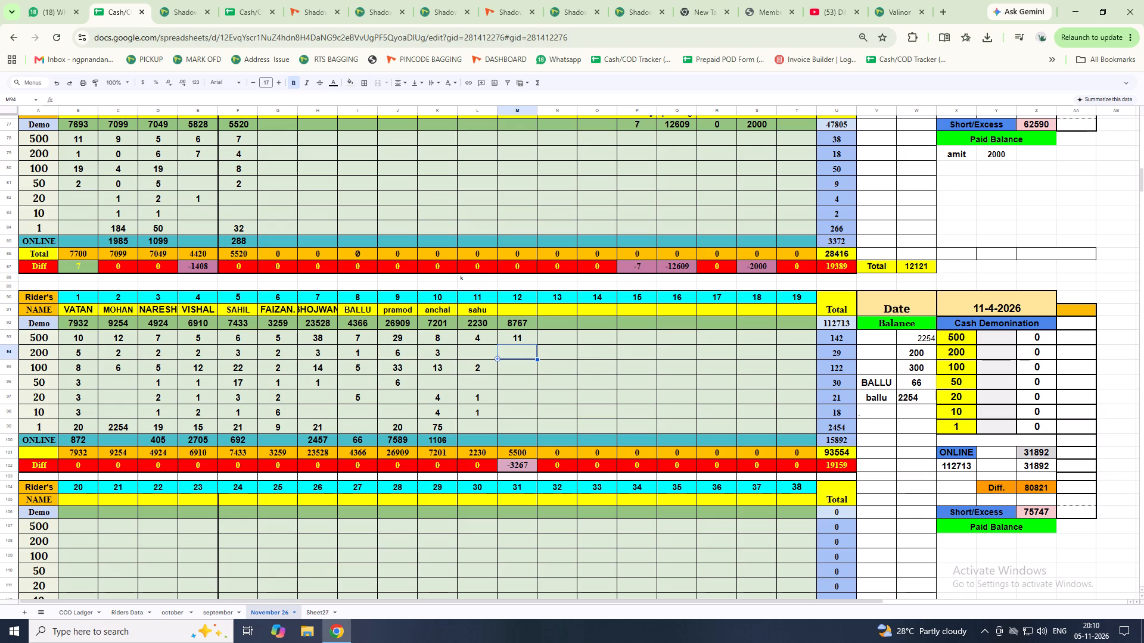